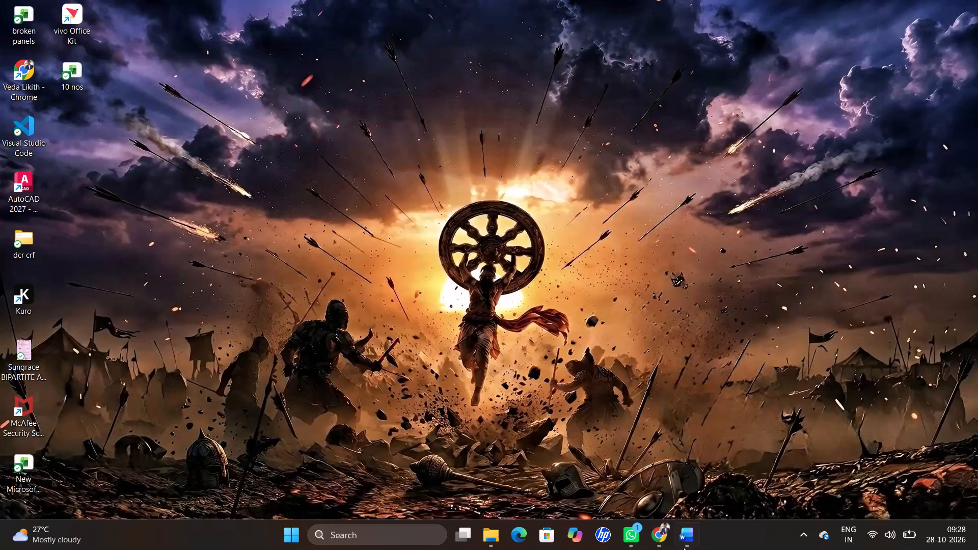
Switch to the SUNGRACE page in Chrome, dismiss the Report Downloads dialog, and open the Total installations list.
double_click(658, 530)
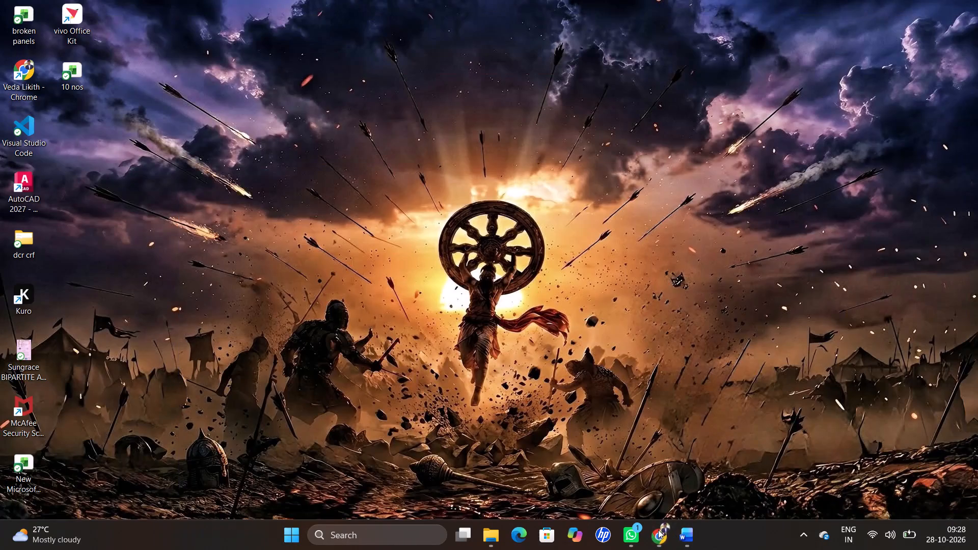
left_click(658, 530)
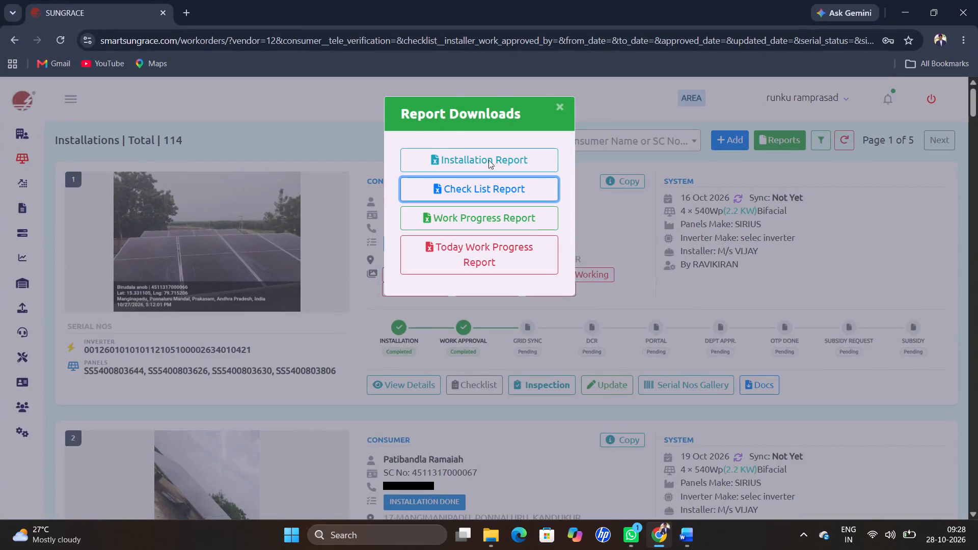
left_click(558, 103)
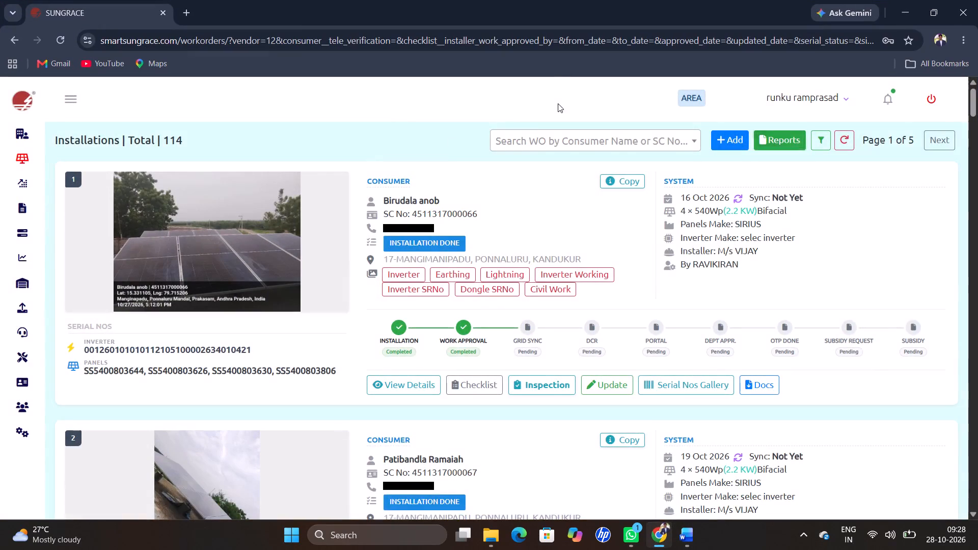
left_click(59, 34)
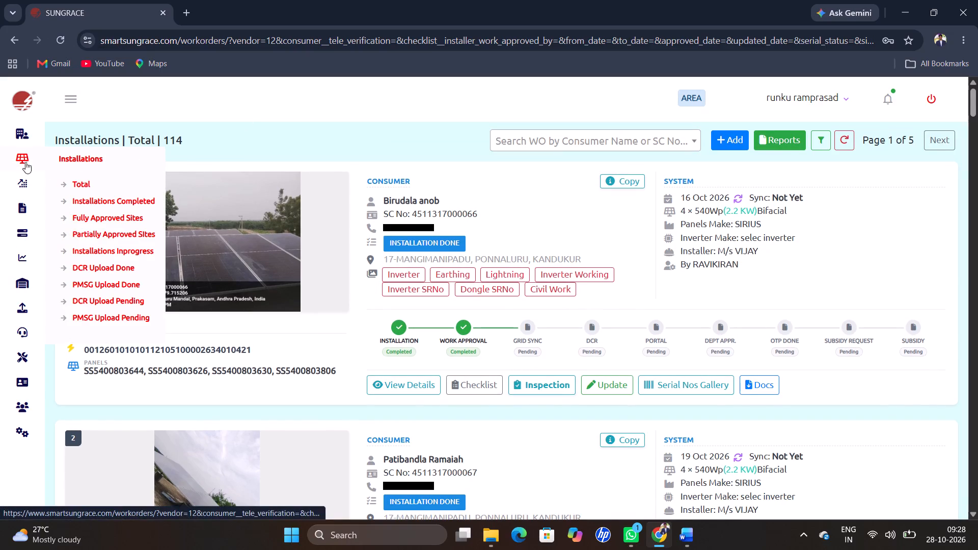
left_click(77, 177)
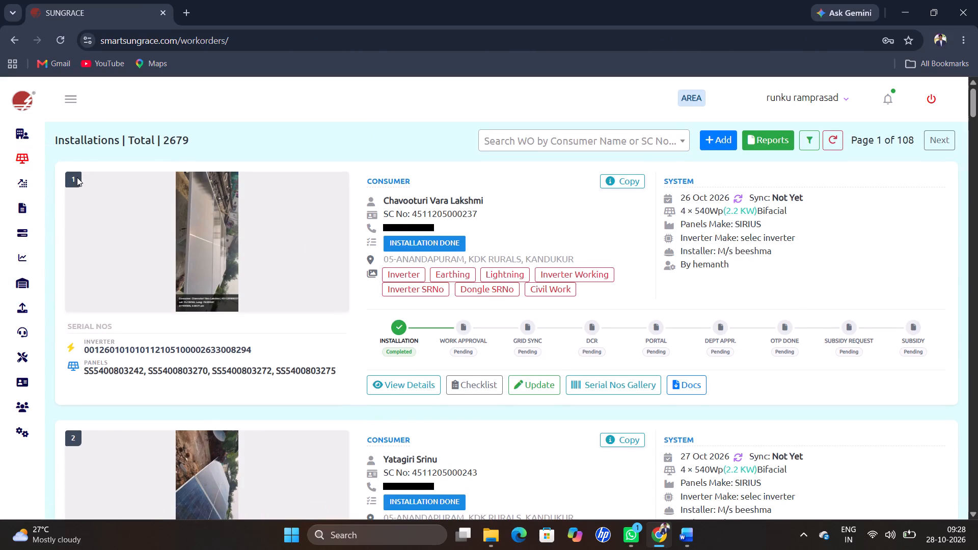
View the quick copy details of the first installation in the list, and close them again.
left_click(637, 181)
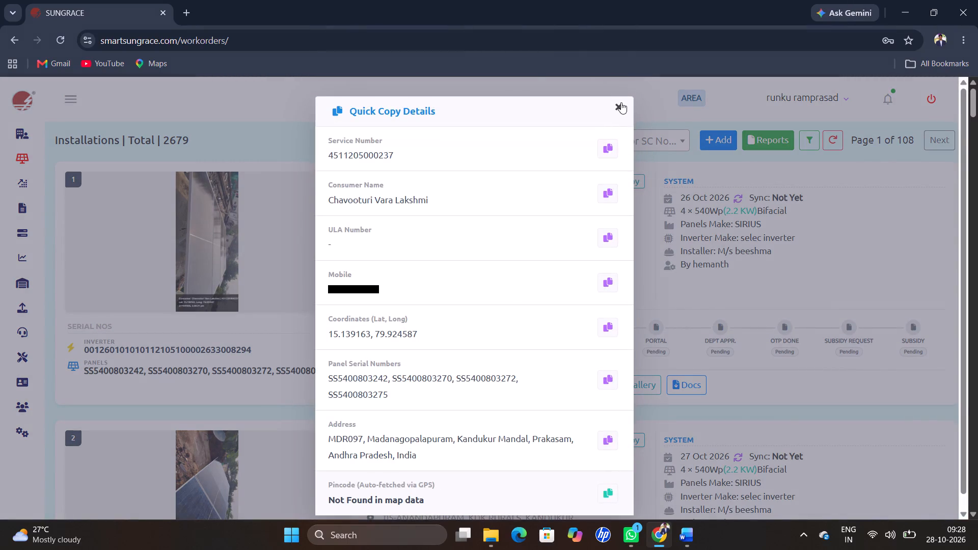
left_click(621, 102)
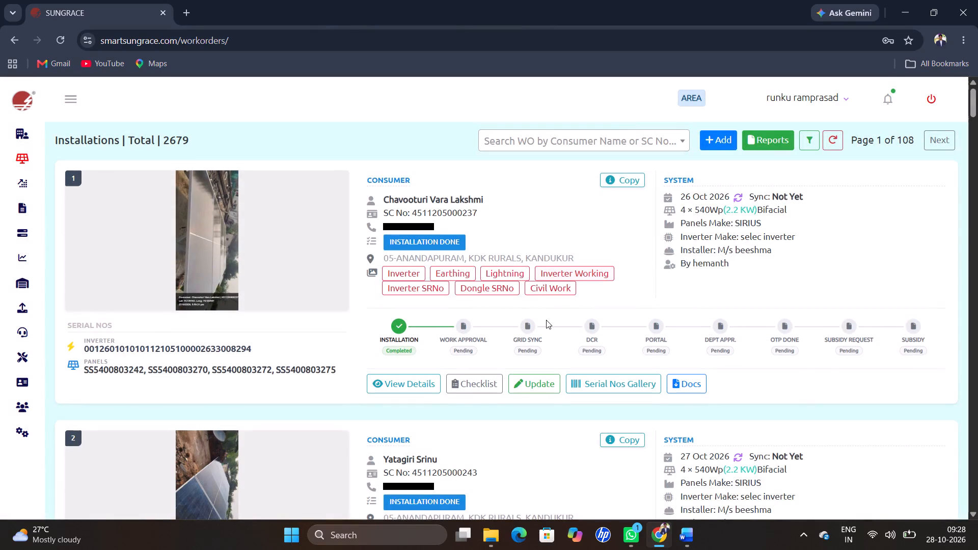
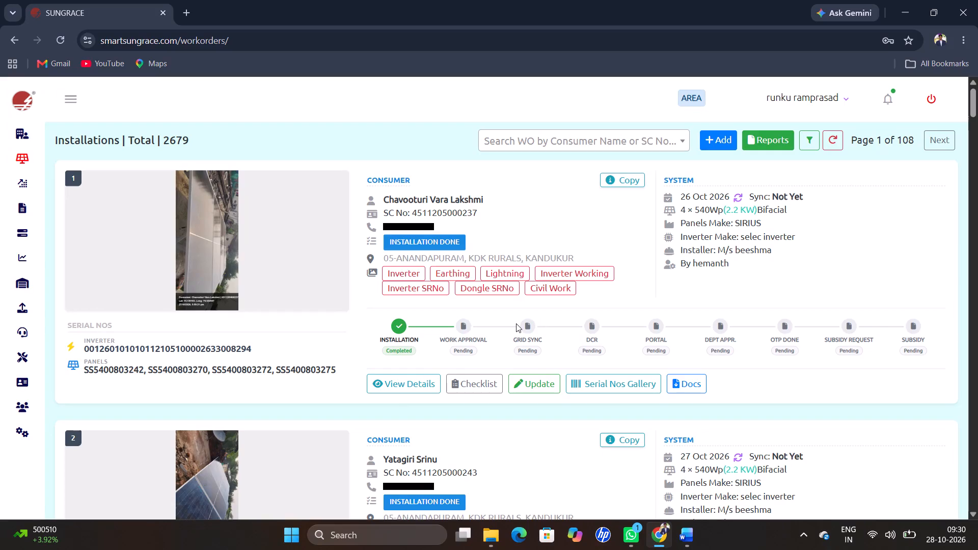
Reload the Installations work order page and try to open its Reports.
left_click(60, 37)
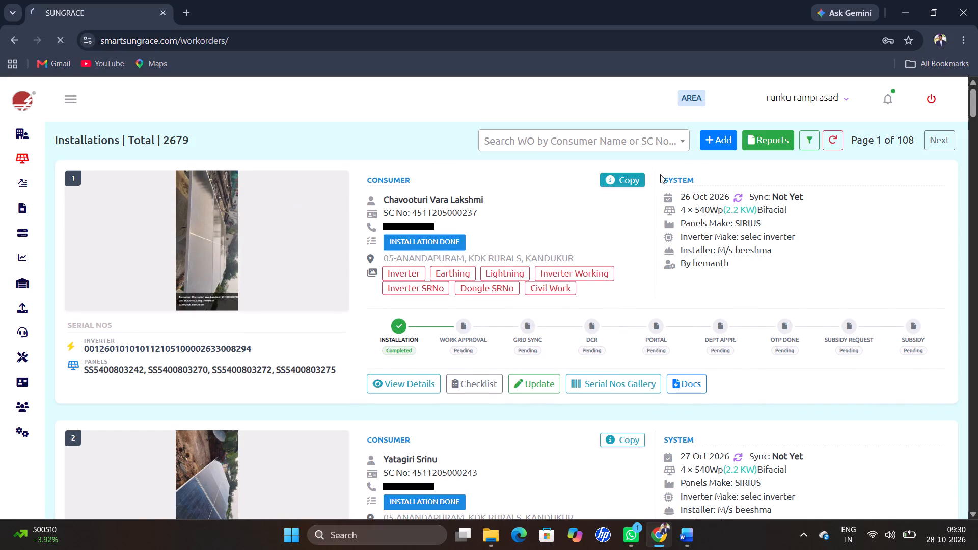
left_click(762, 140)
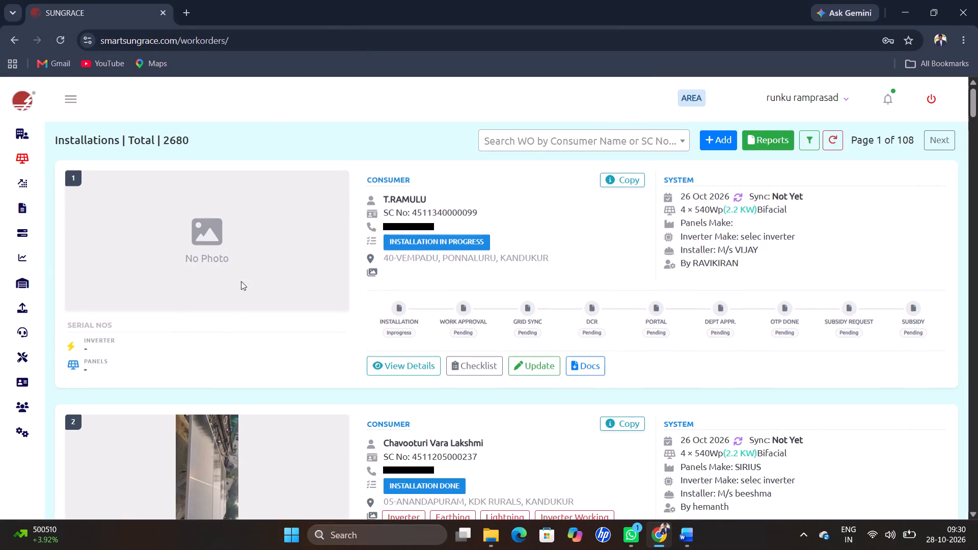
View the quick copy details of the second installation in the list, and close them again.
scroll(241, 281, "down", 3)
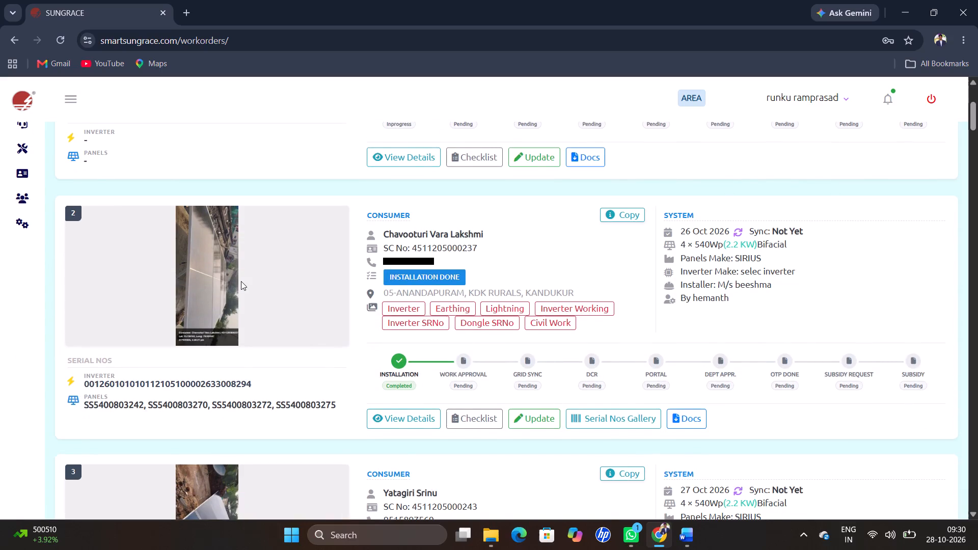
scroll(241, 281, "down", 1)
left_click(620, 216)
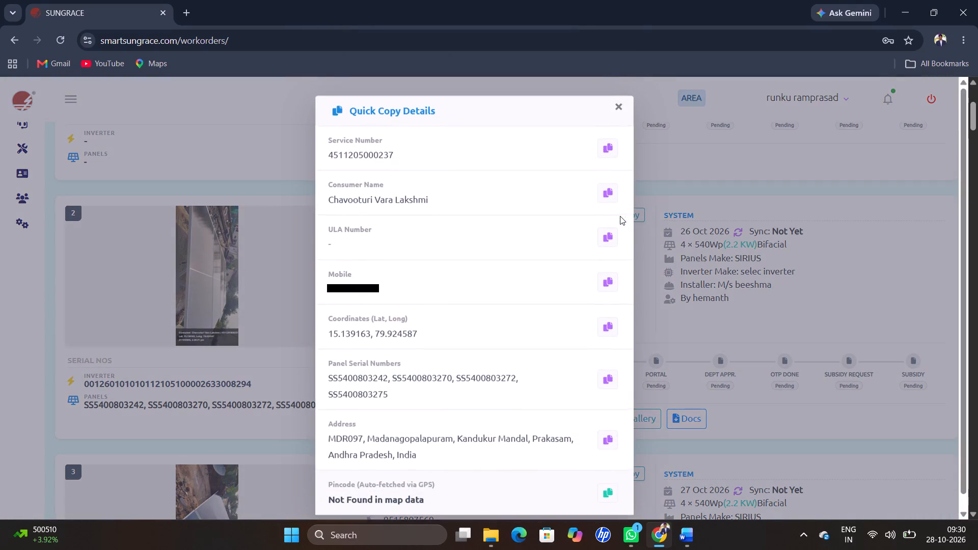
left_click(622, 97)
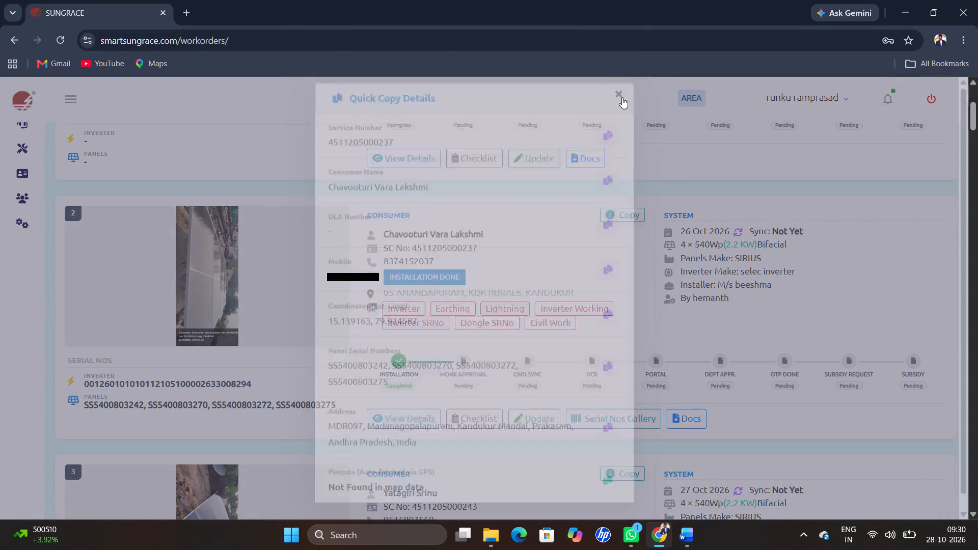
View the quick copy details of the third installation in the list, and close them again.
scroll(512, 185, "right", 4)
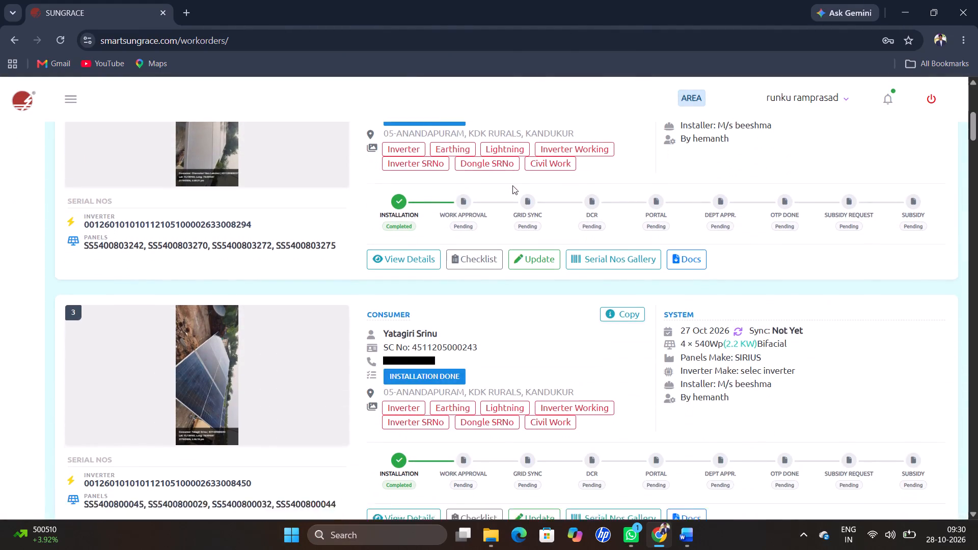
scroll(512, 185, "right", 1)
scroll(512, 185, "down", 1)
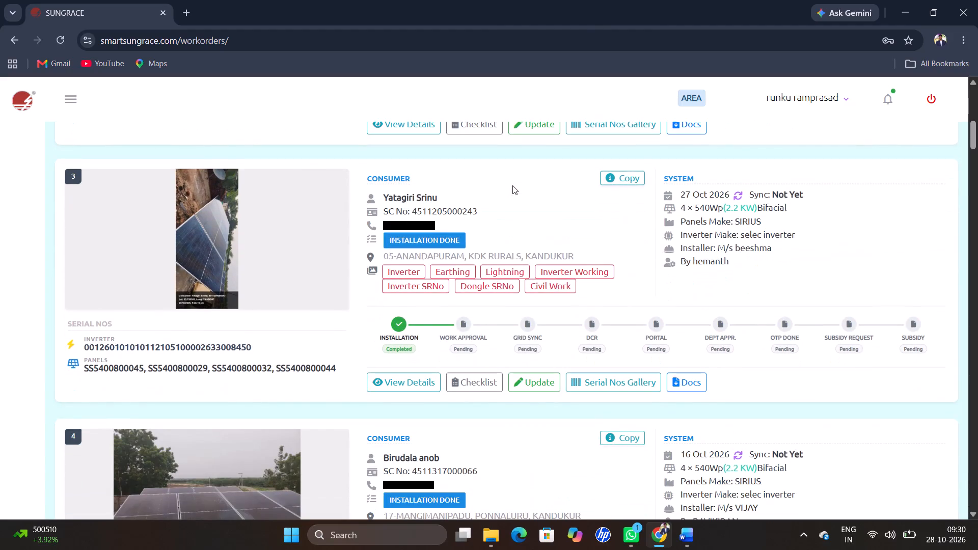
left_click(611, 185)
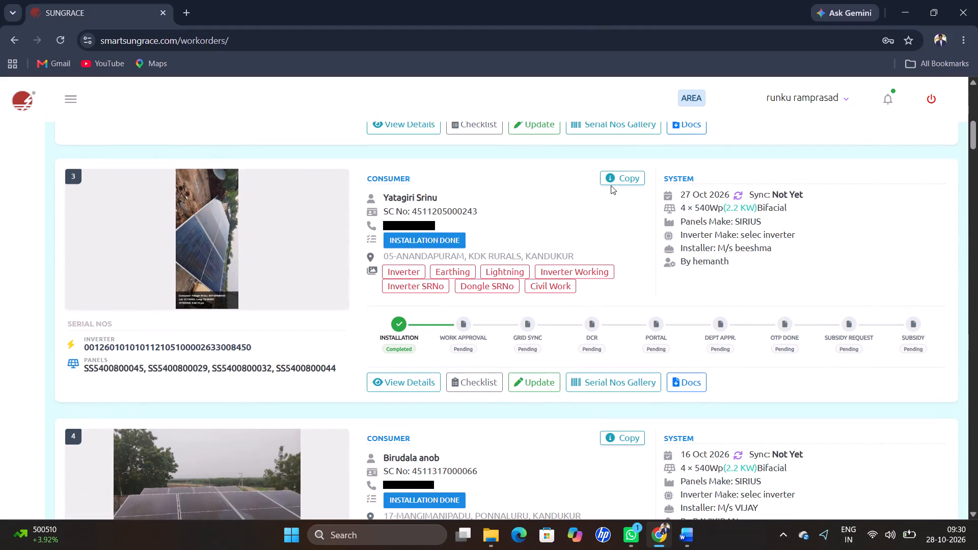
left_click(615, 169)
left_click(613, 177)
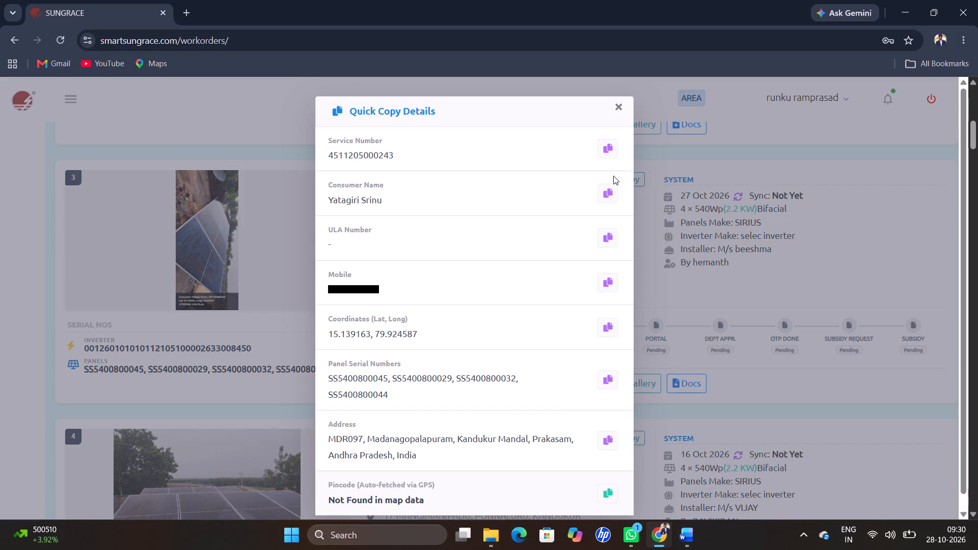
left_click(615, 100)
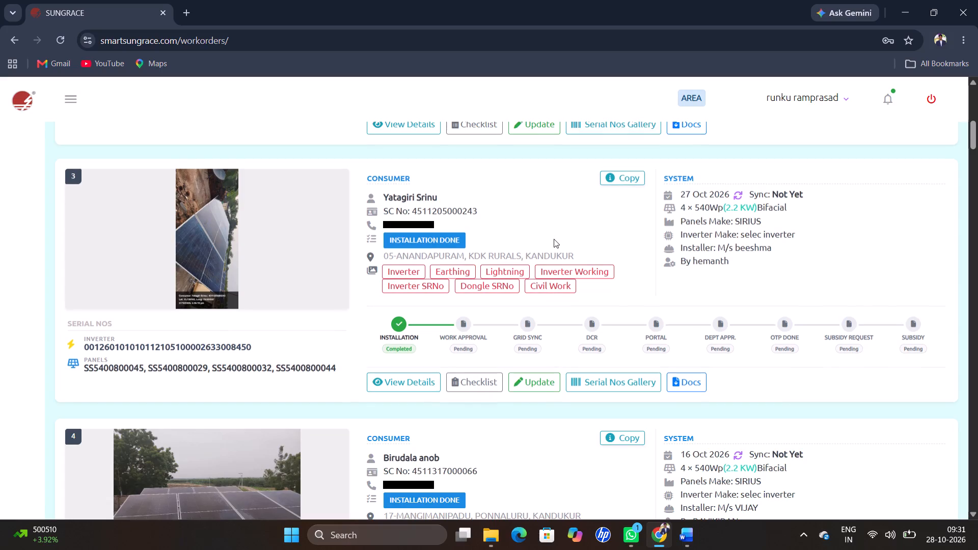
Examine the fourth installation's entry in the list.
scroll(554, 239, "down", 3)
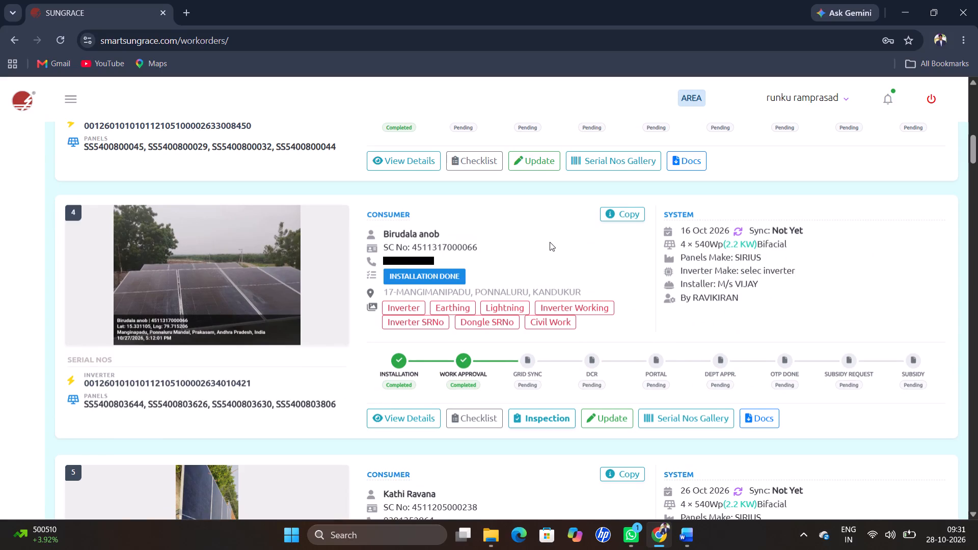
View the quick copy details of the seventh installation in the list, and close them again.
scroll(514, 301, "down", 4)
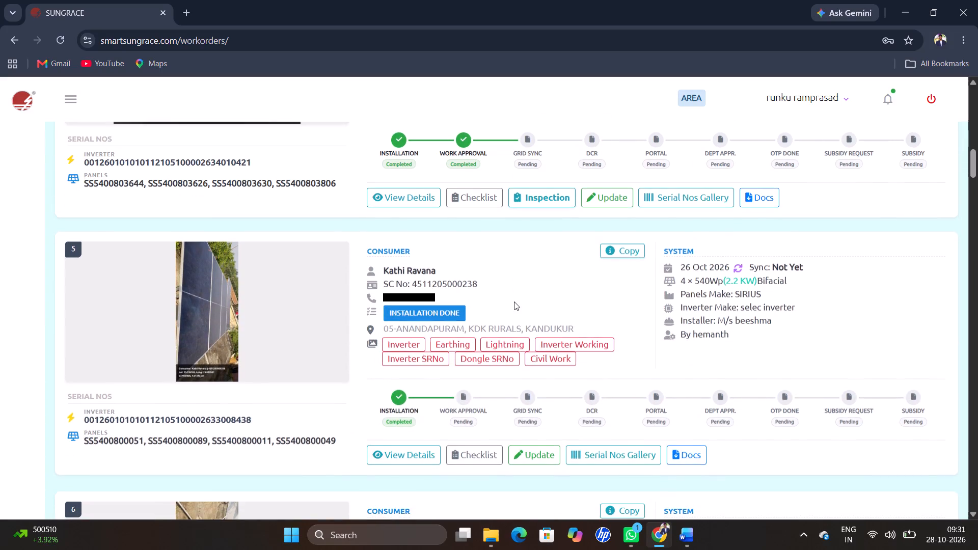
scroll(484, 320, "down", 3)
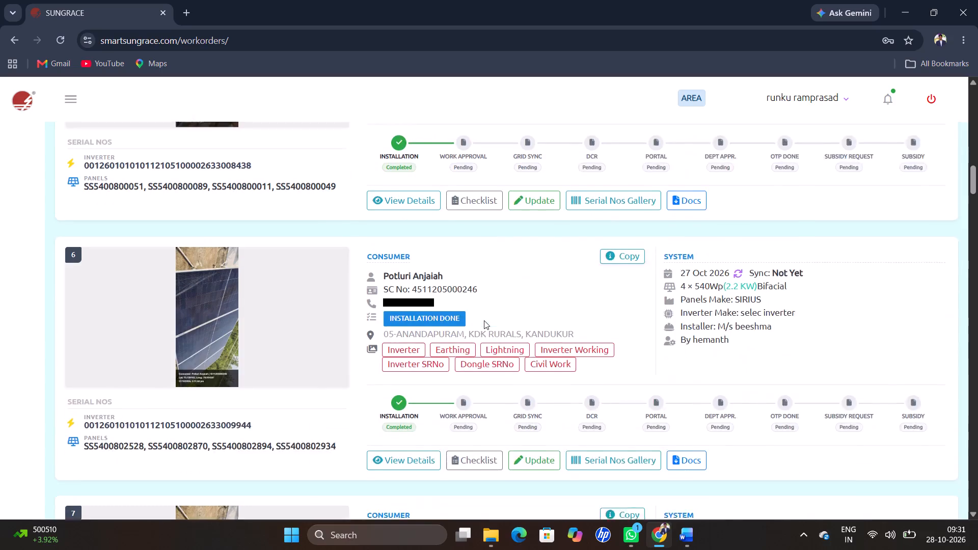
scroll(484, 320, "down", 1)
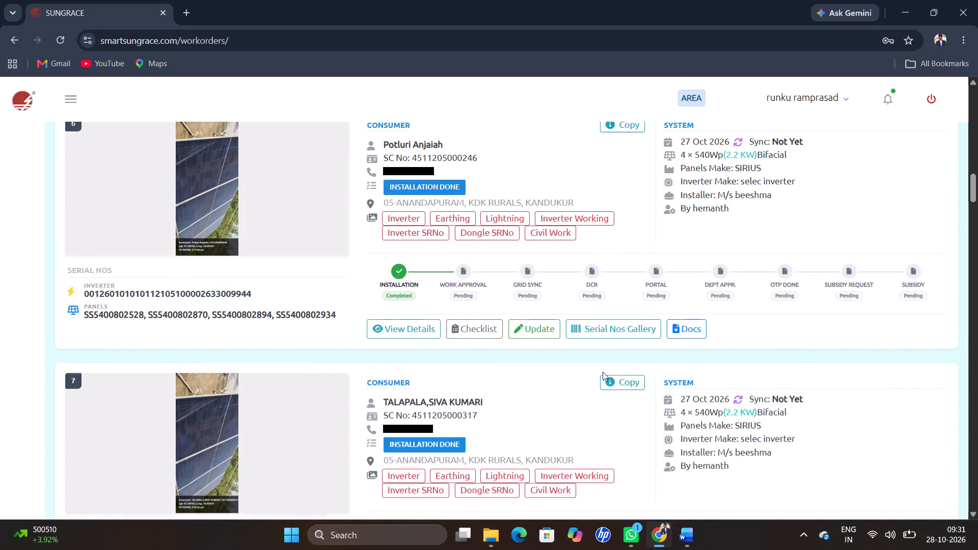
left_click(616, 383)
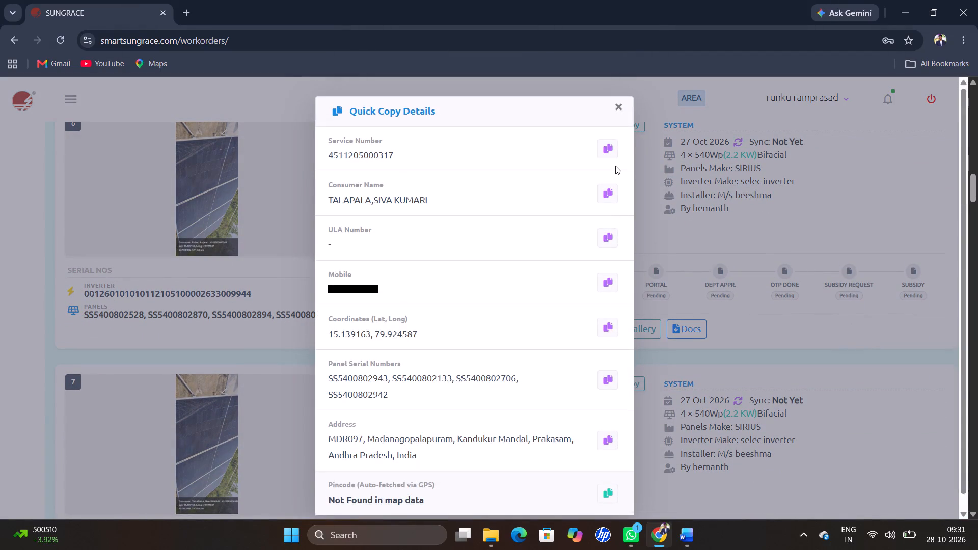
left_click(615, 103)
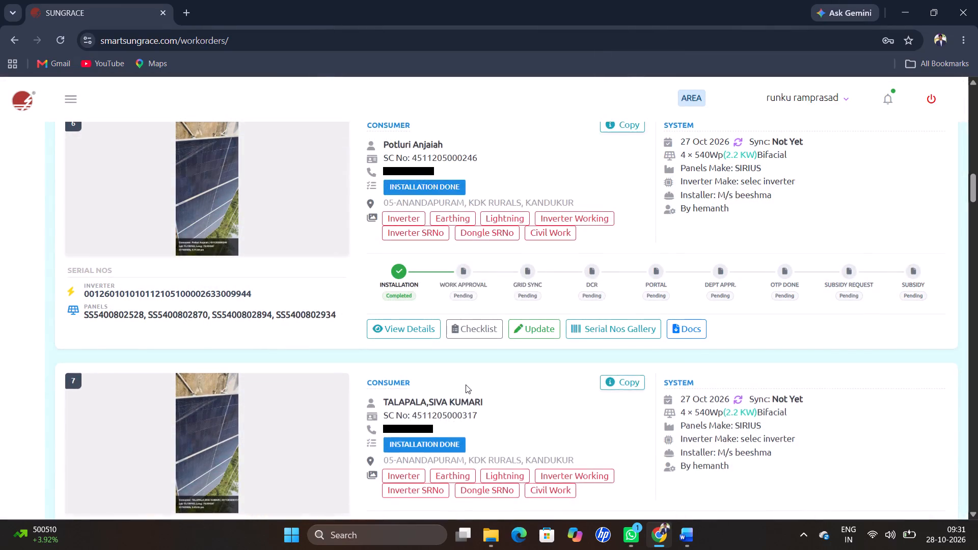
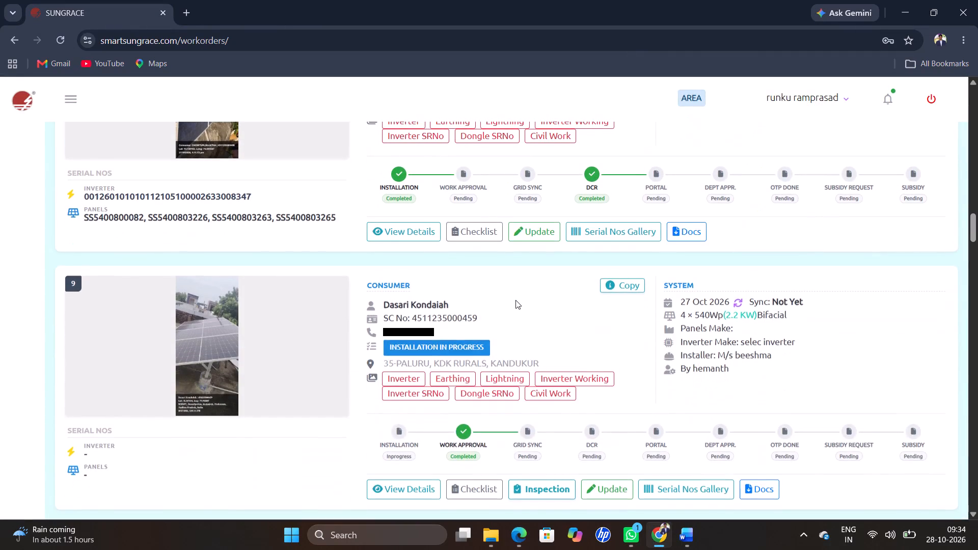
Examine the installation work order entries from number 9 through number 21, including their system details and stage progress.
scroll(515, 300, "down", 3)
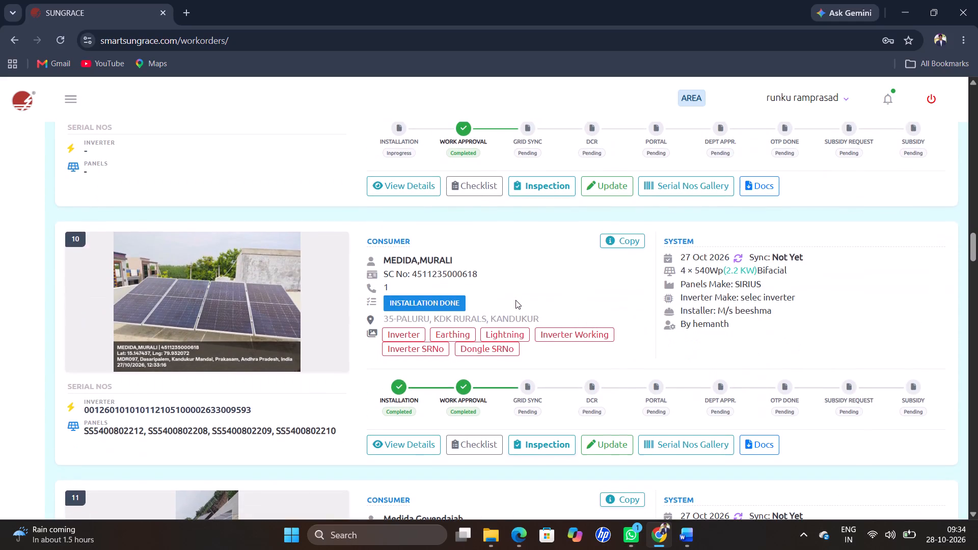
scroll(515, 300, "down", 1)
scroll(514, 361, "down", 3)
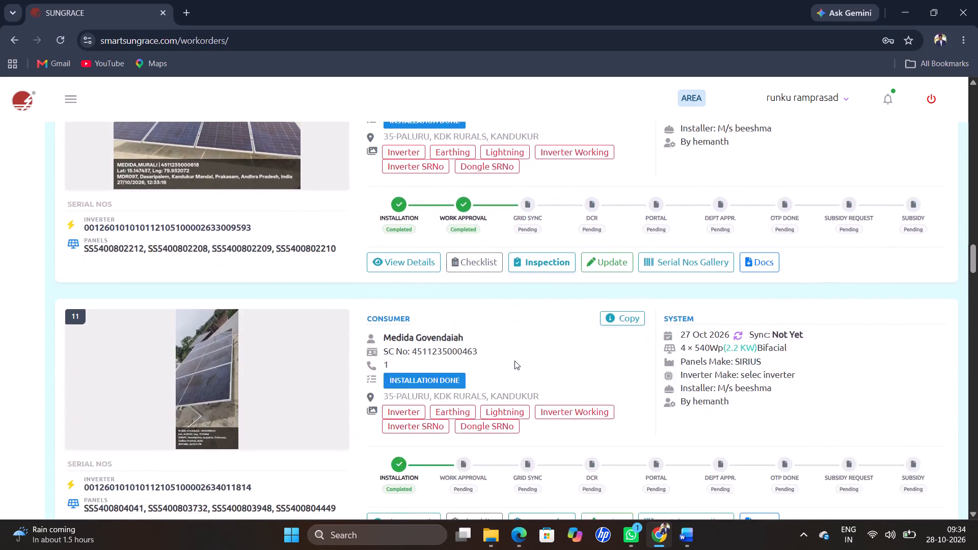
scroll(514, 361, "down", 4)
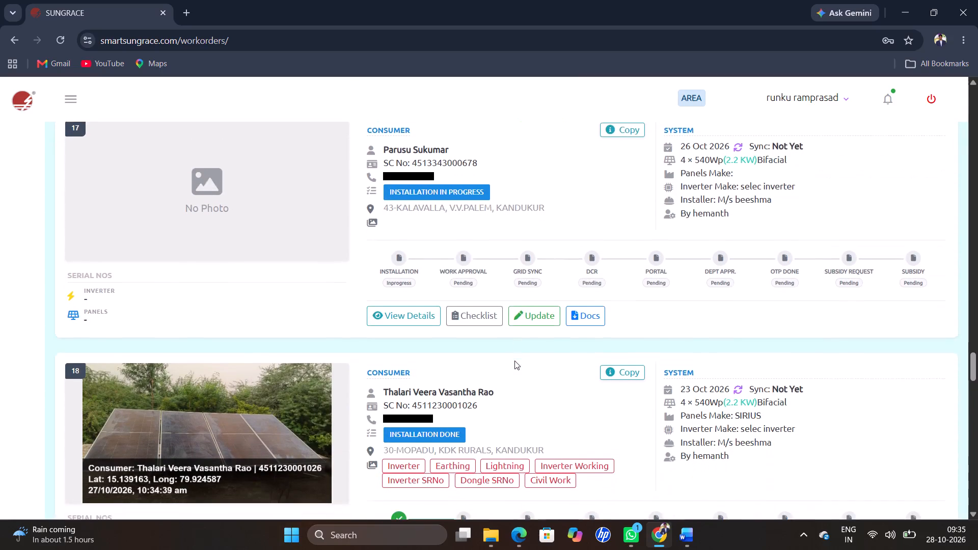
scroll(514, 361, "down", 3)
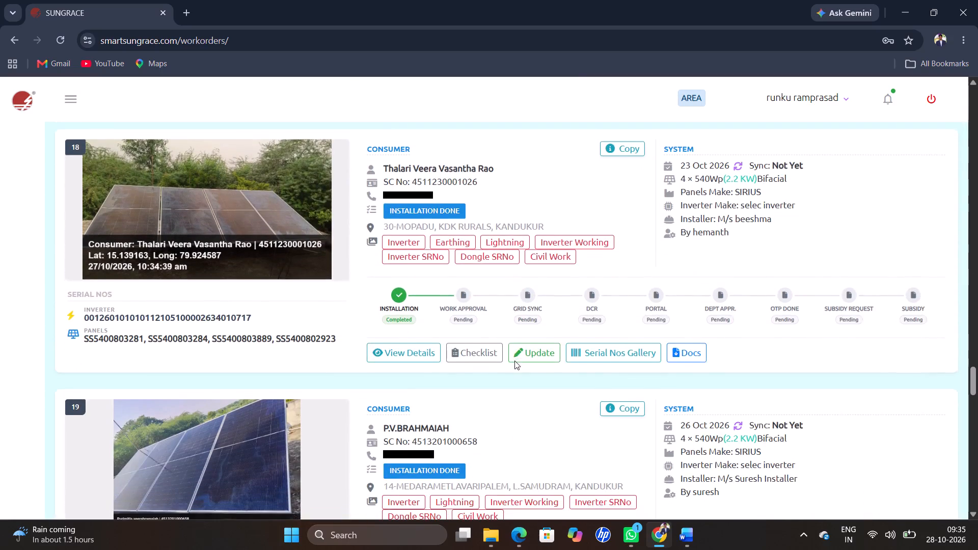
scroll(514, 361, "down", 5)
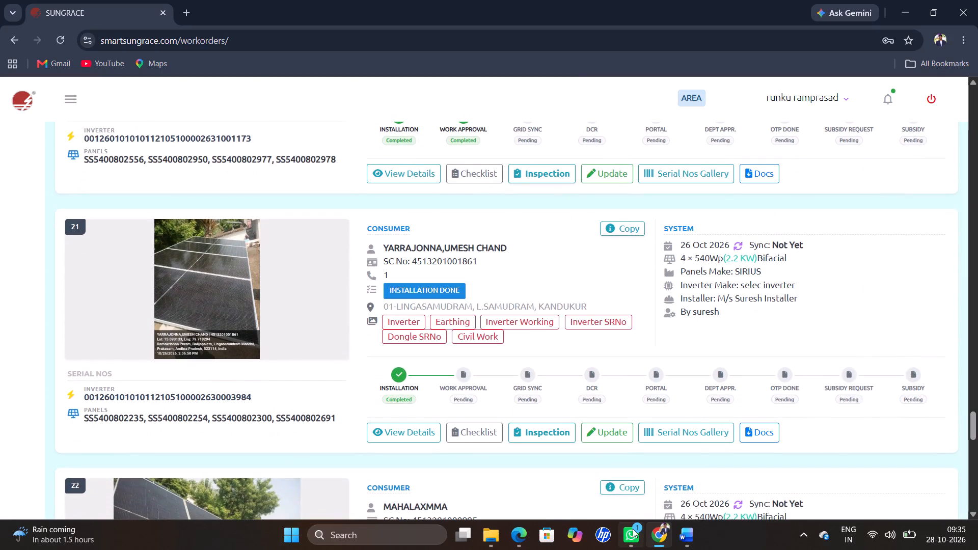
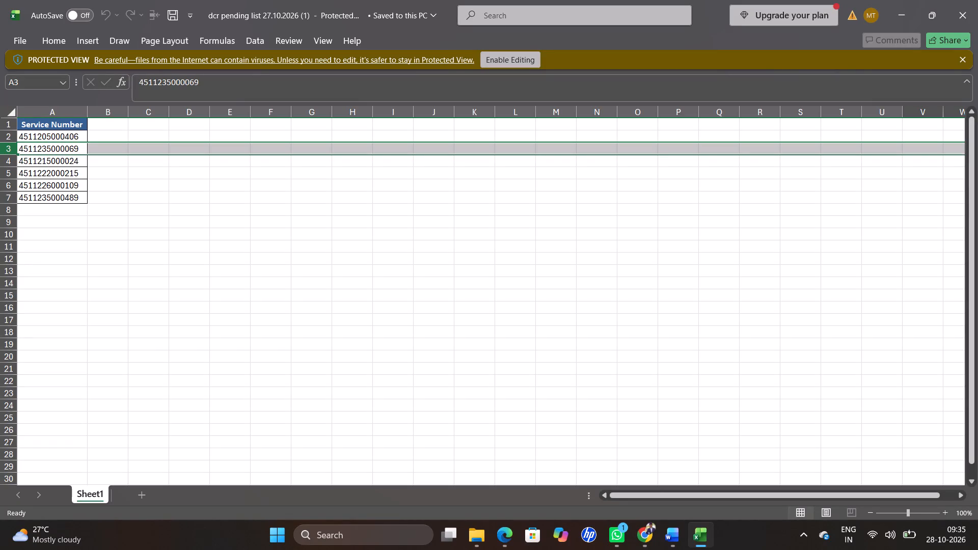
Copy the service number in cell A3 of the Excel DCR pending list and look up its work order in the SUNGRACE portal in Chrome.
left_click(69, 123)
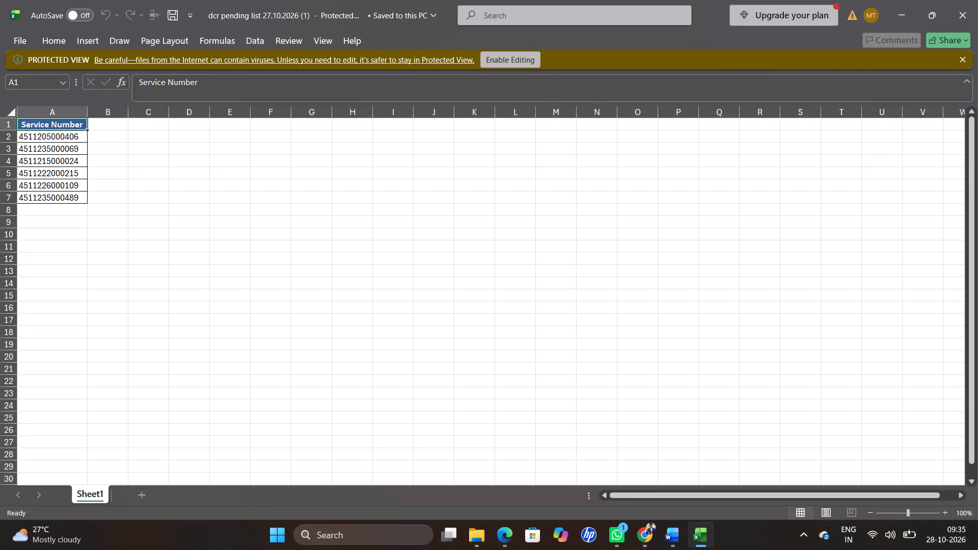
key("Down")
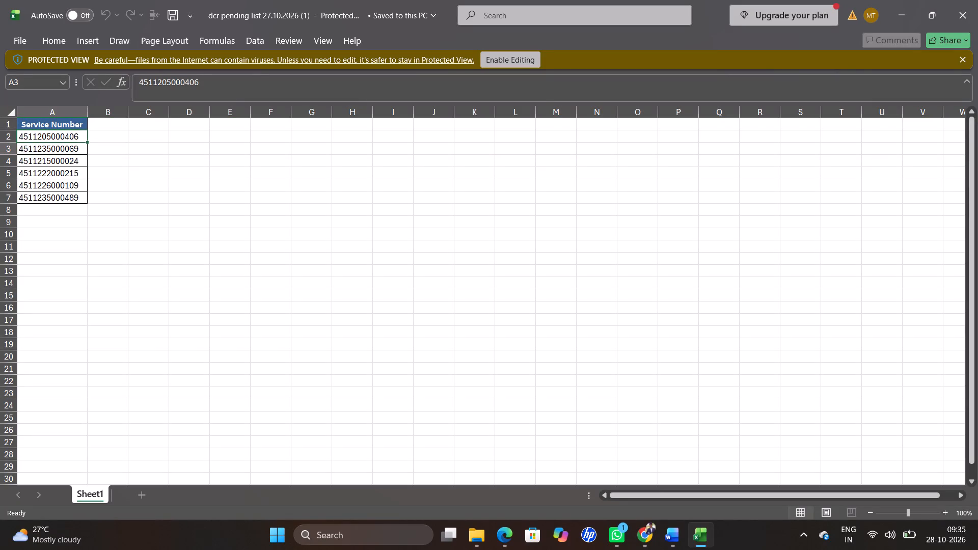
key("Down")
key("ctrl+c")
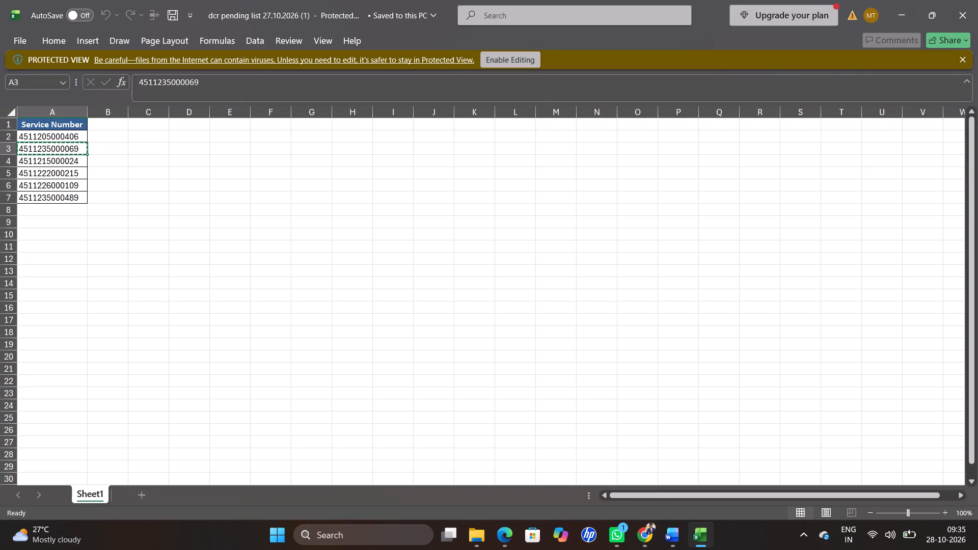
left_click(657, 487)
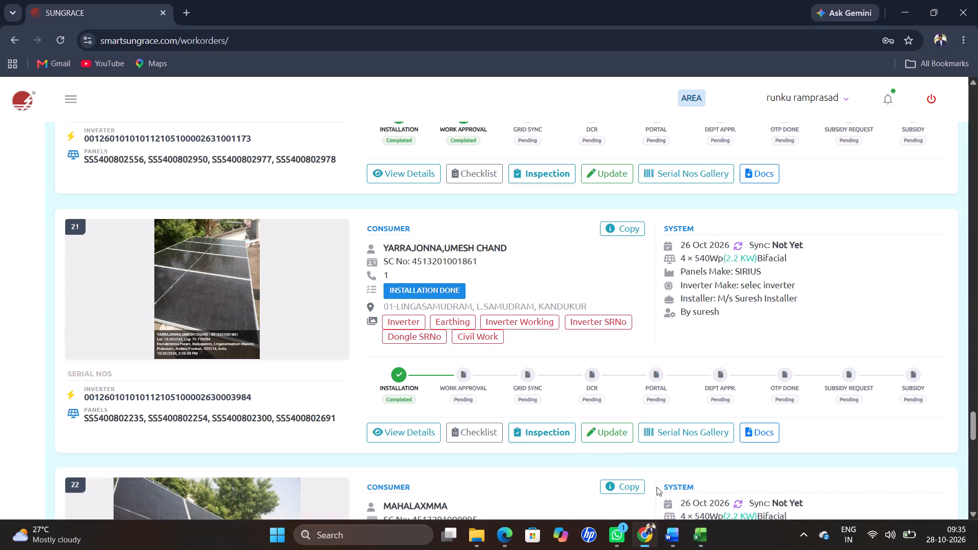
scroll(639, 314, "up", 12)
scroll(639, 314, "up", 12)
scroll(639, 314, "up", 9)
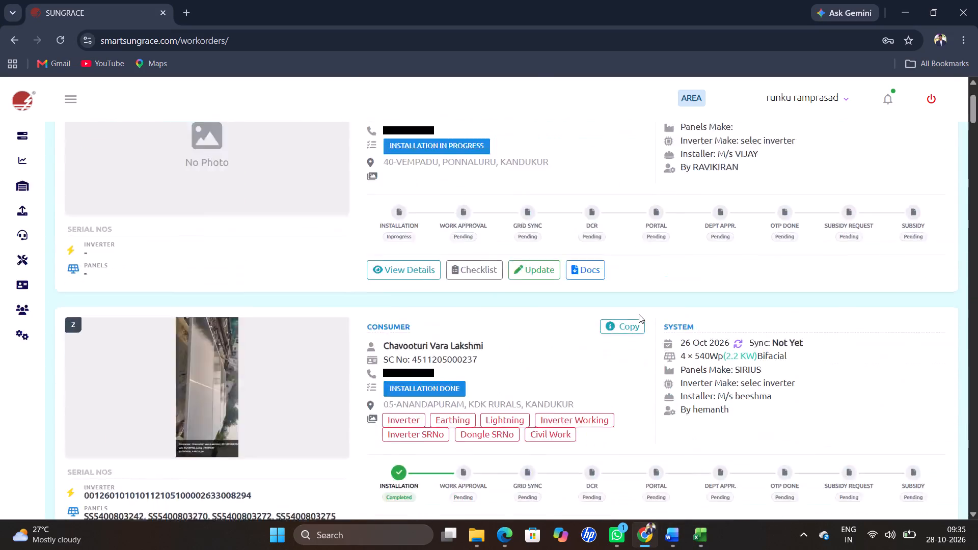
scroll(639, 314, "up", 8)
left_click(567, 136)
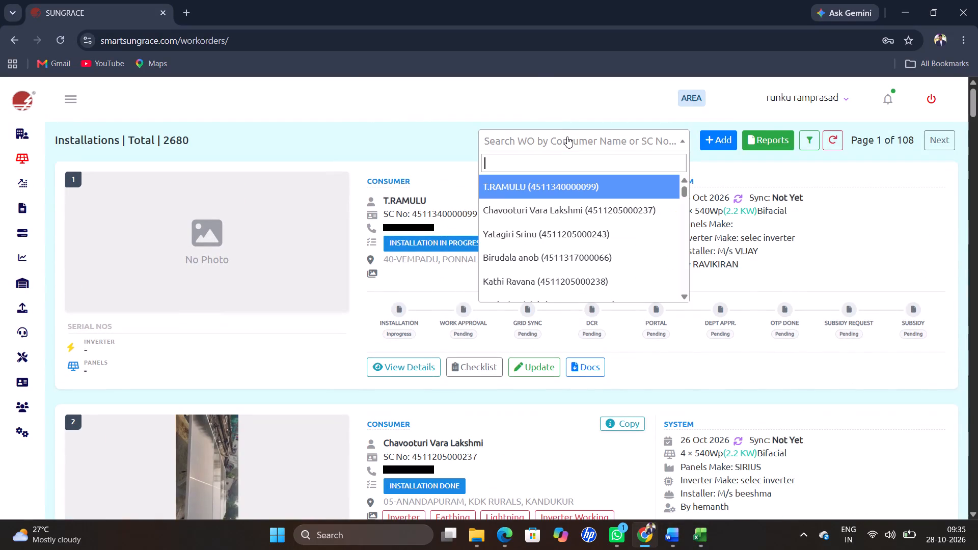
key("ctrl+v")
key("Return")
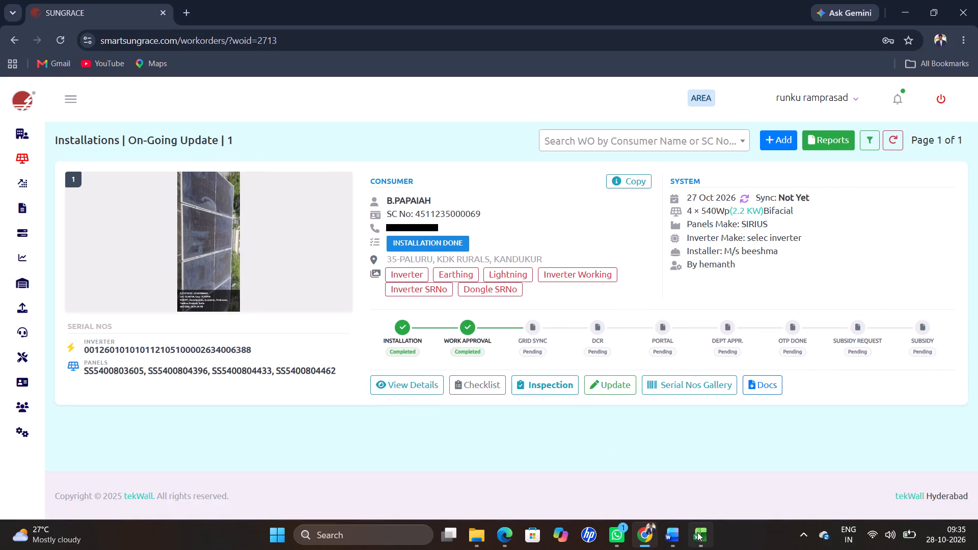
Copy the service number in cell A4 of the Excel list and look up its work order in the SUNGRACE portal.
left_click(700, 486)
key("Down")
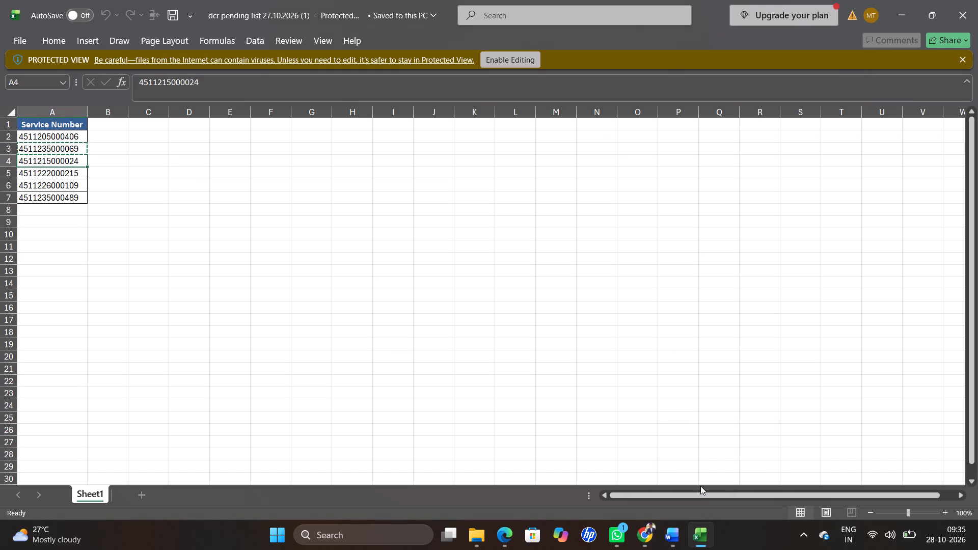
key("ctrl+c")
left_click(656, 476)
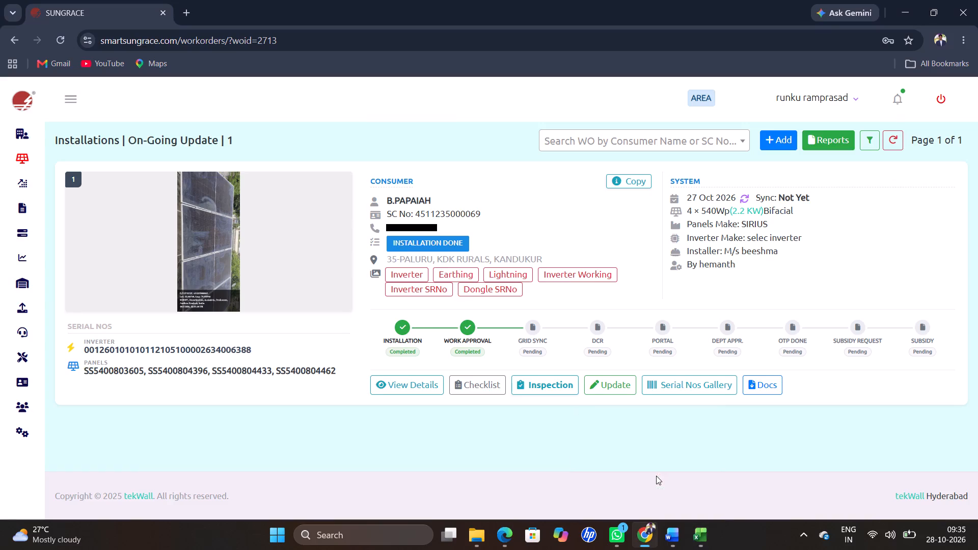
left_click(648, 136)
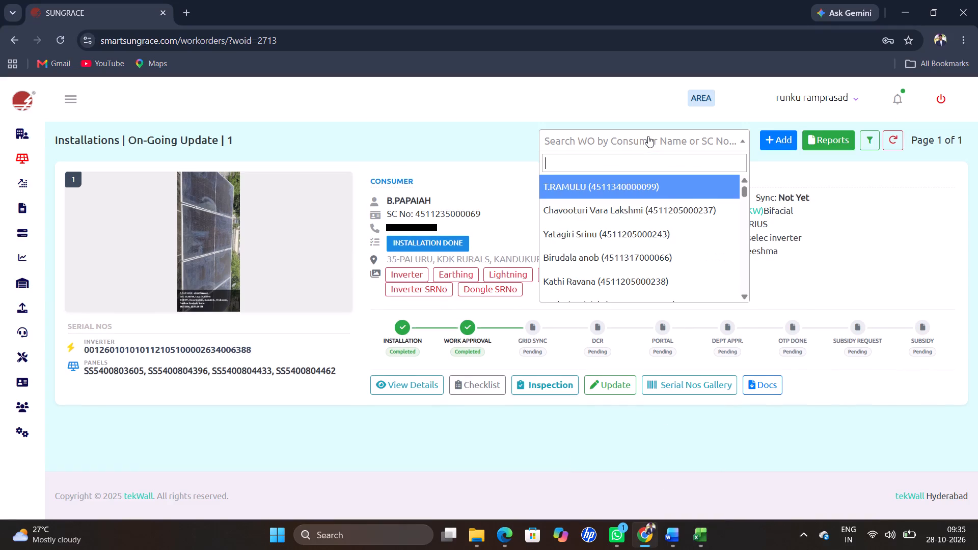
key("ctrl+v")
key("Return")
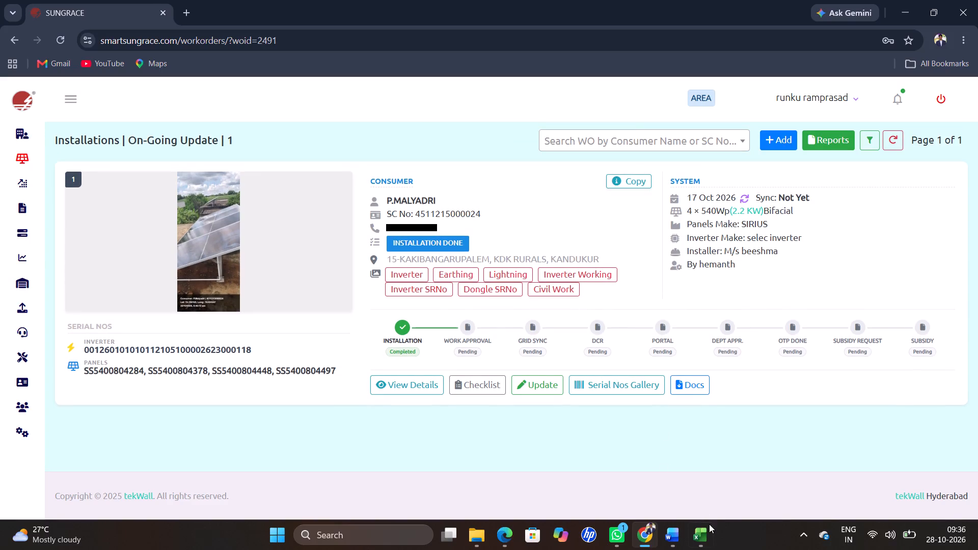
Copy the service number in cell A5 of the Excel list and look up its work order in the SUNGRACE portal.
left_click(714, 483)
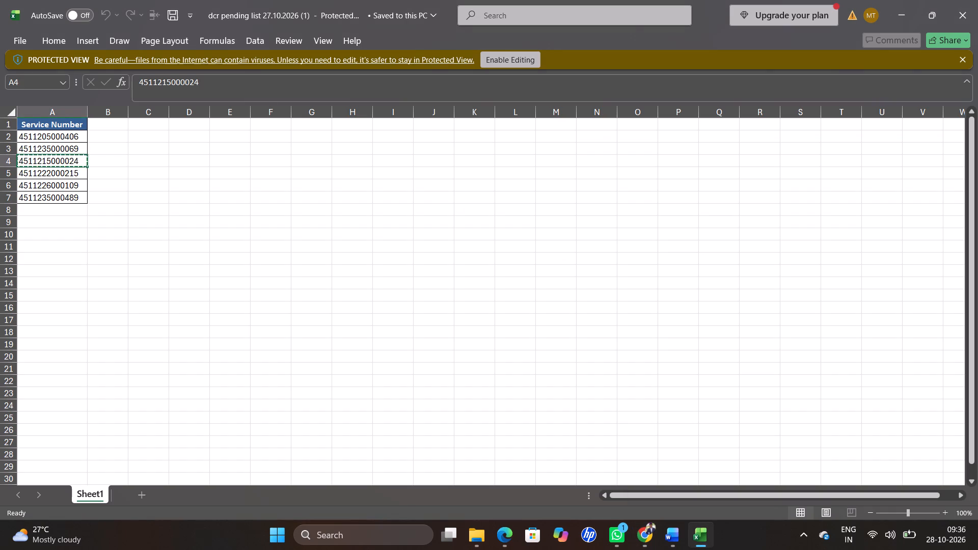
key("Down")
key("ctrl+c")
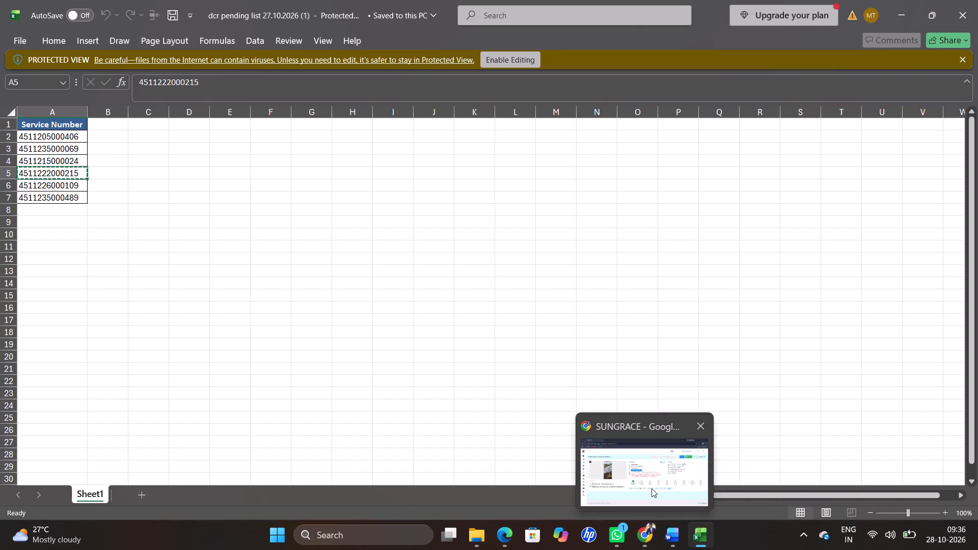
left_click(651, 488)
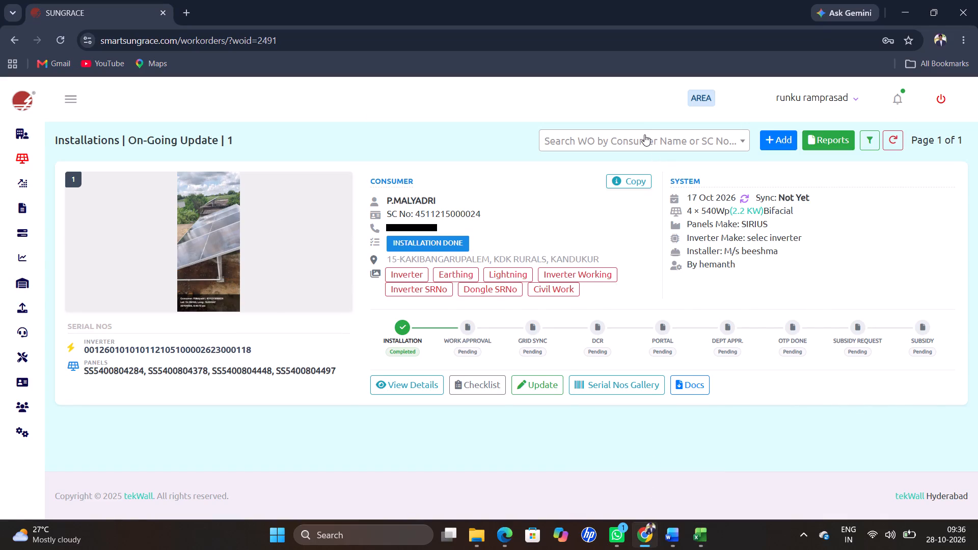
left_click(644, 134)
key("ctrl+v")
key("Return")
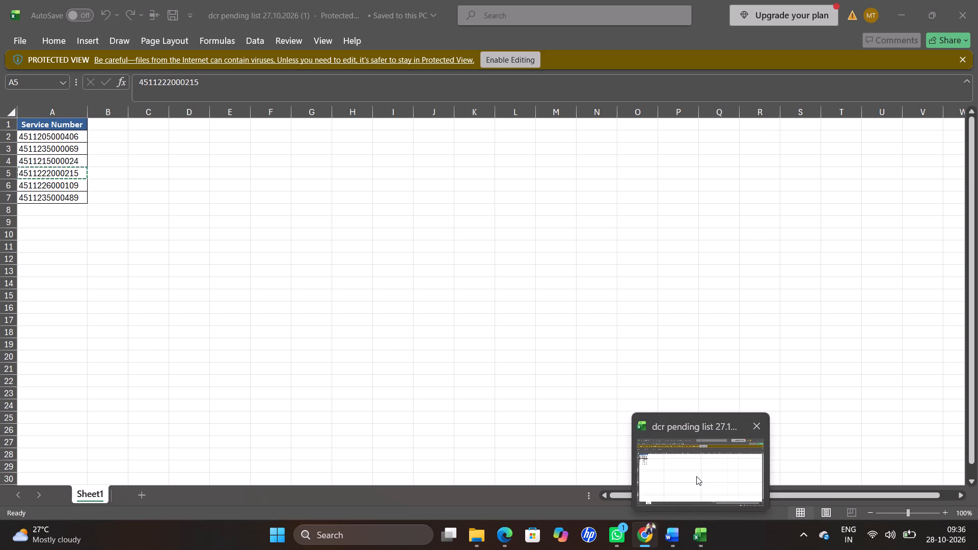
Copy the service number in cell A6 of the Excel list and look up its work order in the SUNGRACE portal.
left_click(696, 476)
key("Down")
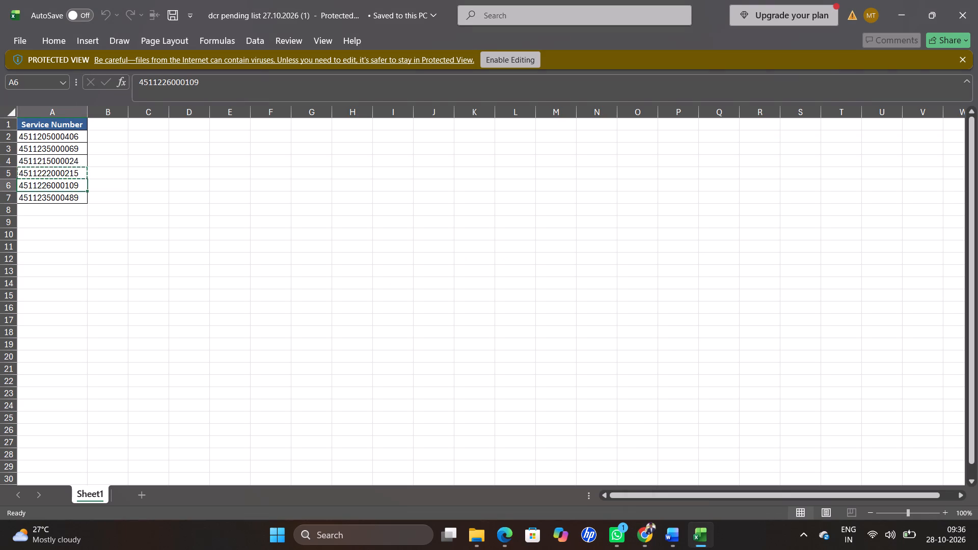
key("ctrl+c")
left_click(658, 492)
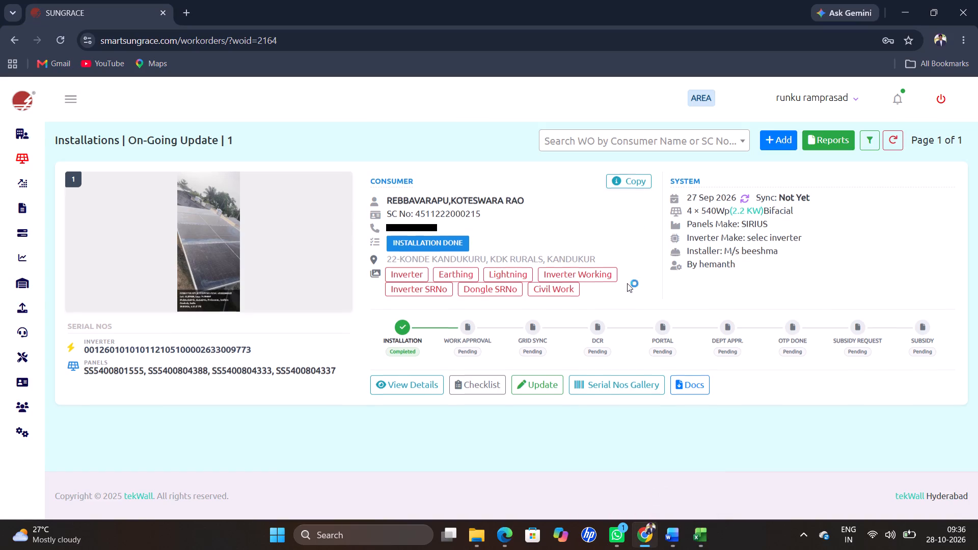
left_click(626, 150)
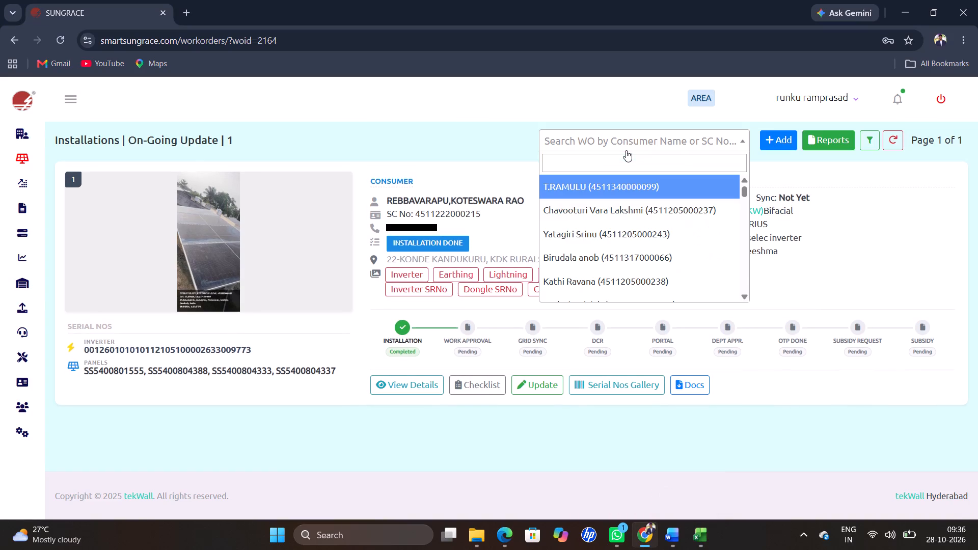
key("ctrl+v")
key("Return")
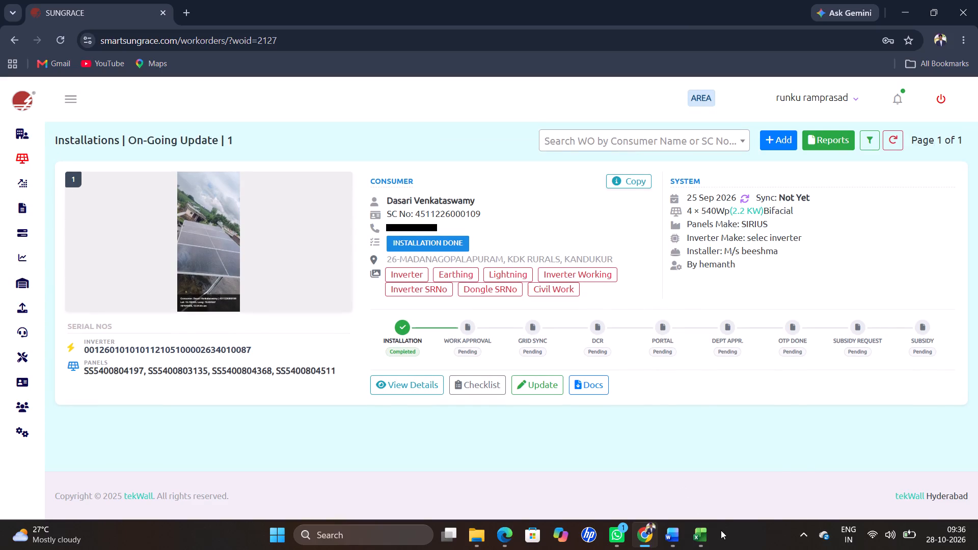
Switch to the Excel DCR pending list and copy the service number in cell A7.
left_click(703, 485)
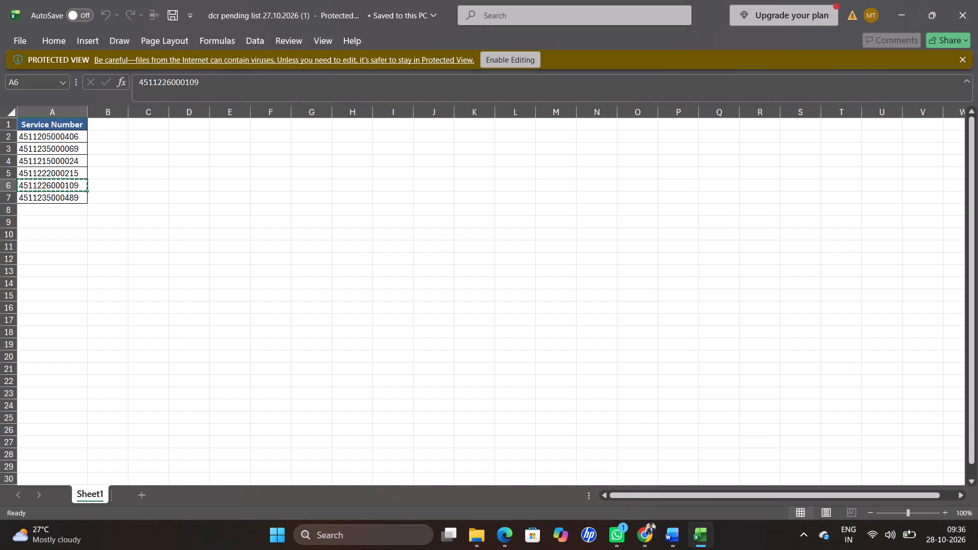
key("Down")
key("ctrl+c")
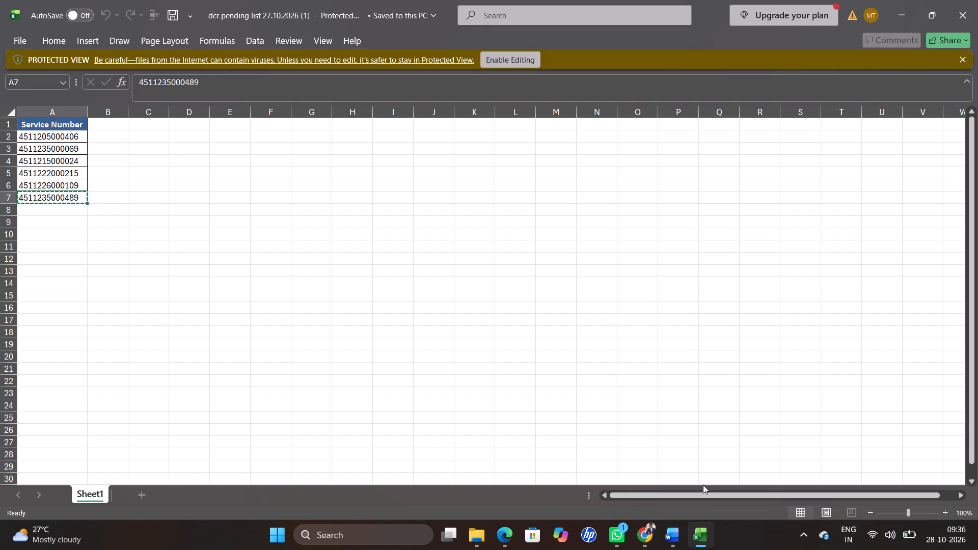
Switch to the SUNGRACE portal and look up the work order for the service number copied from cell A7.
left_click(653, 490)
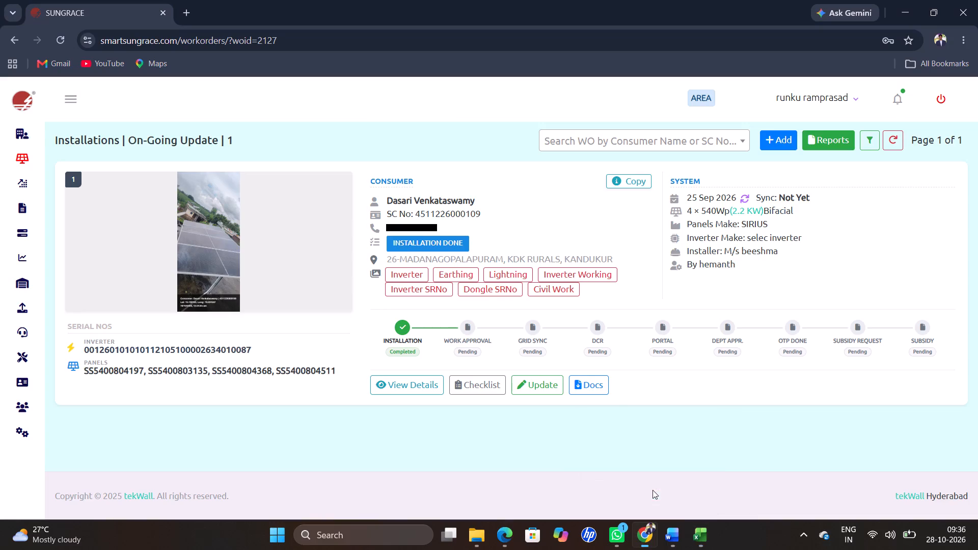
left_click(611, 141)
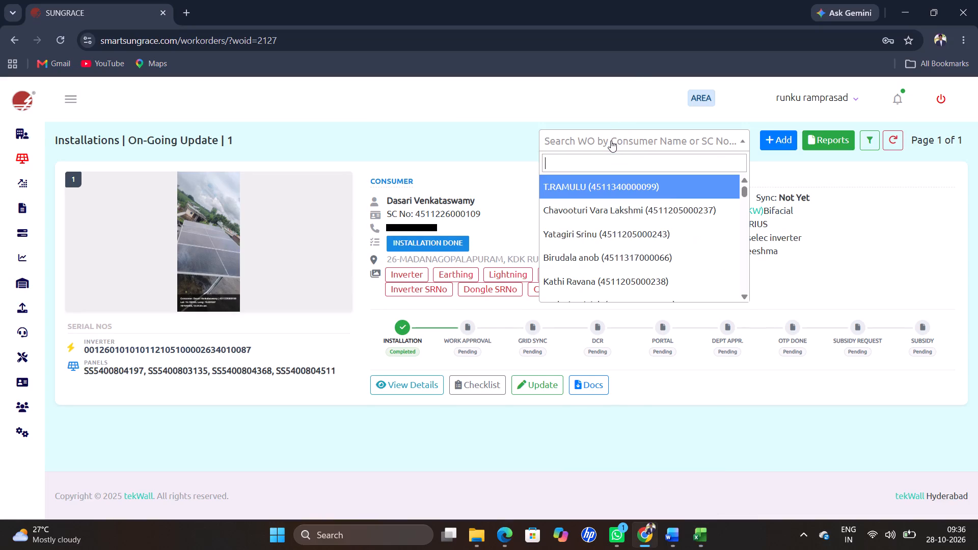
key("ctrl+v")
key("Return")
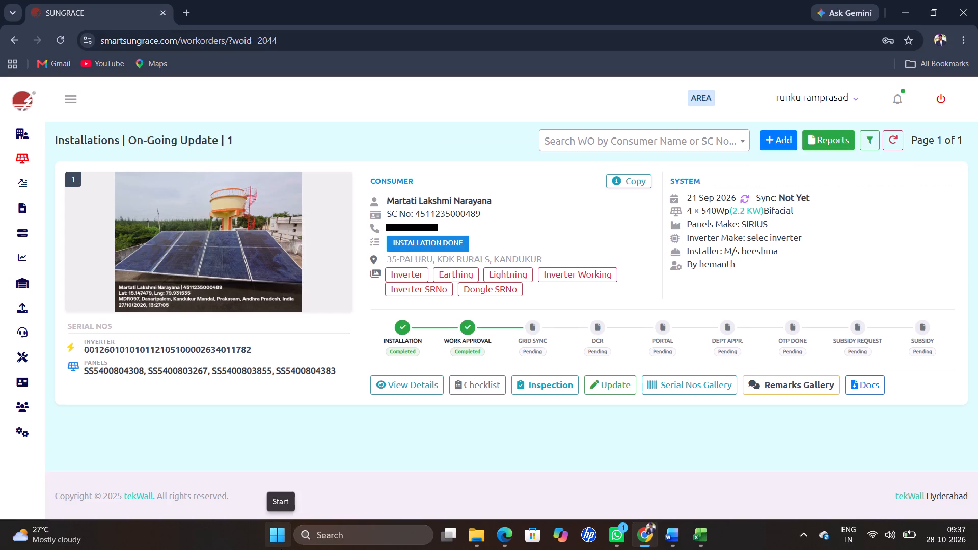
scroll(281, 549, "down", 2)
scroll(281, 549, "up", 2)
scroll(281, 549, "down", 3)
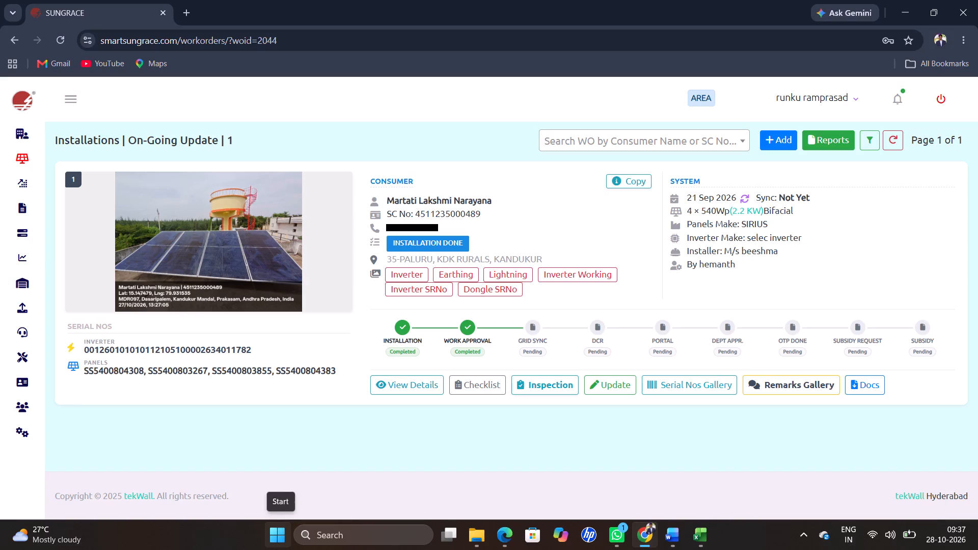
scroll(276, 549, "up", 2)
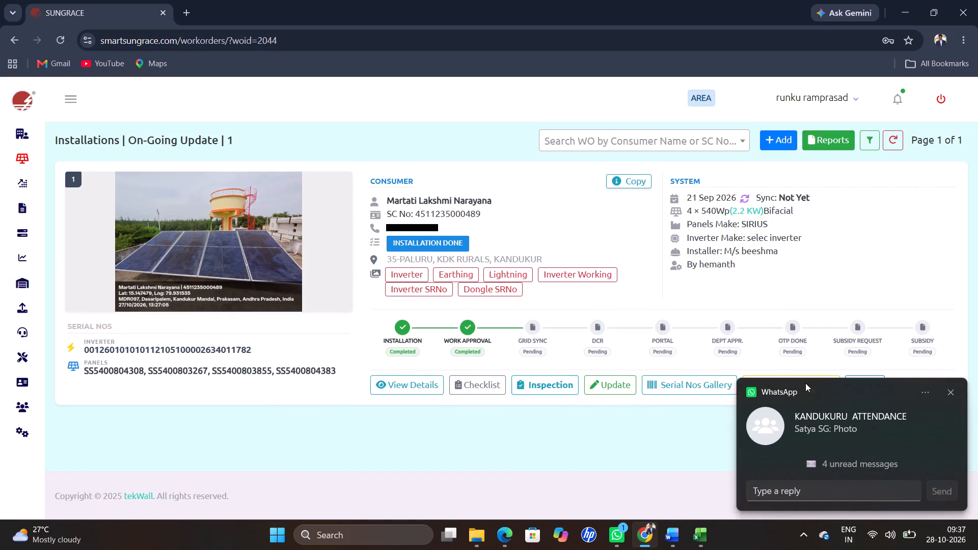
left_click(952, 386)
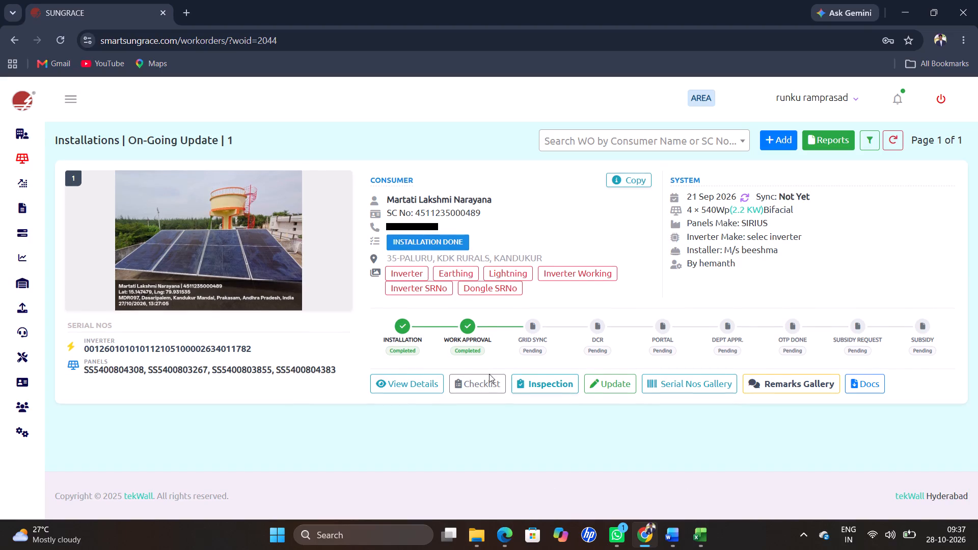
Search Google for "nice portal" in a new browser tab and open the NISE DCR Verification Portal.
left_click(183, 8)
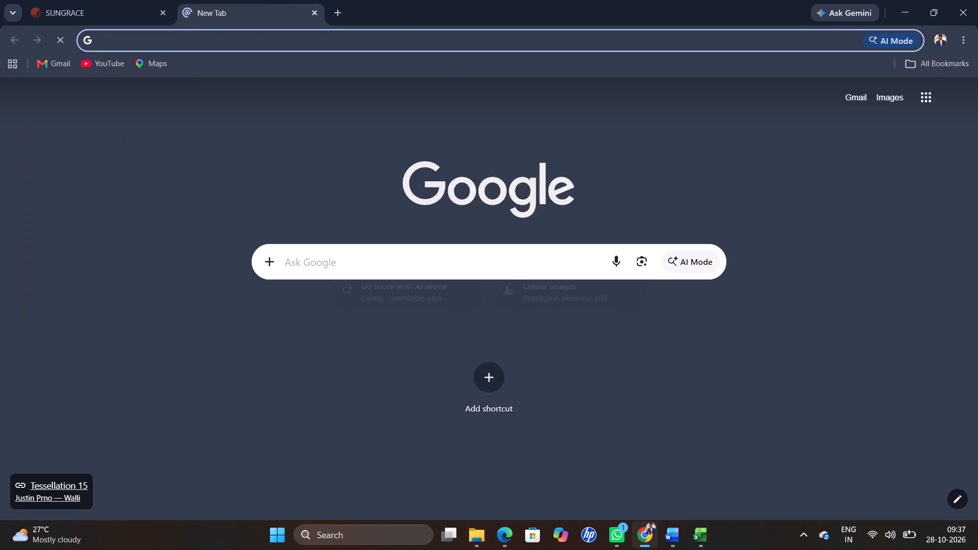
left_click(319, 272)
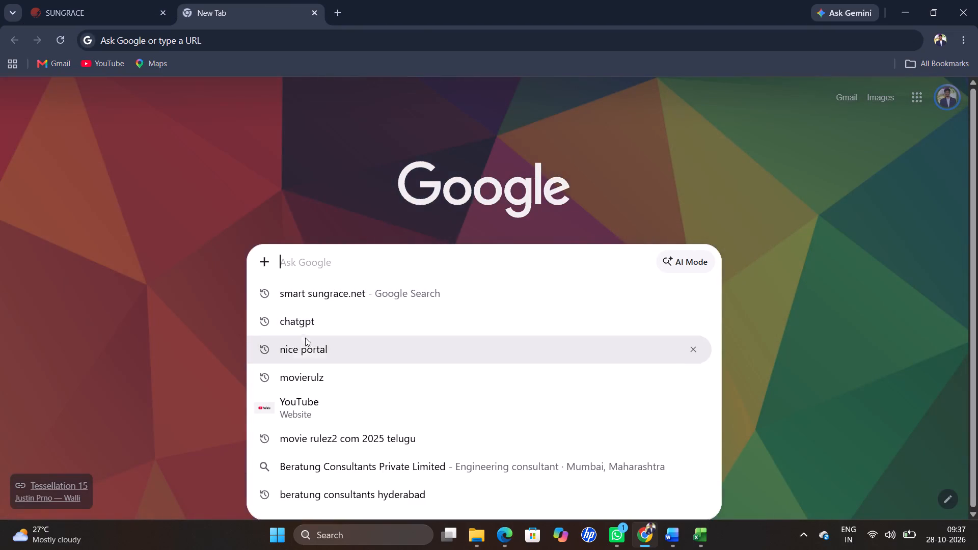
left_click(307, 351)
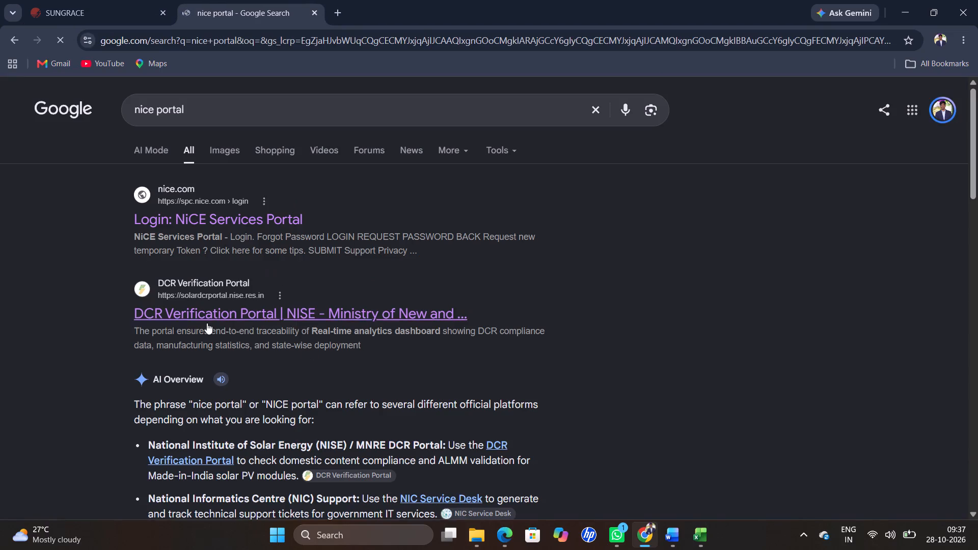
left_click(222, 313)
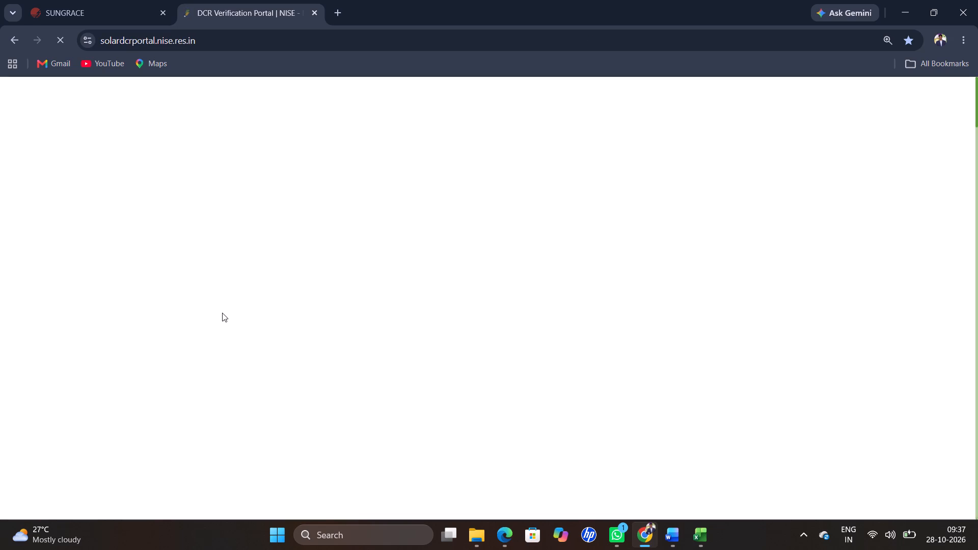
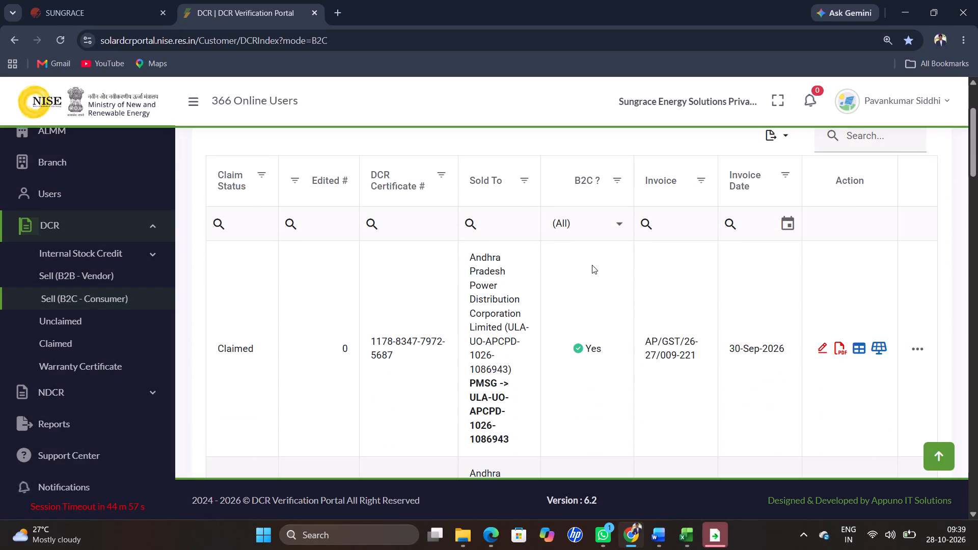
Start a new Issue to Consumer (B2C) entry in the DCR portal.
scroll(592, 265, "up", 3)
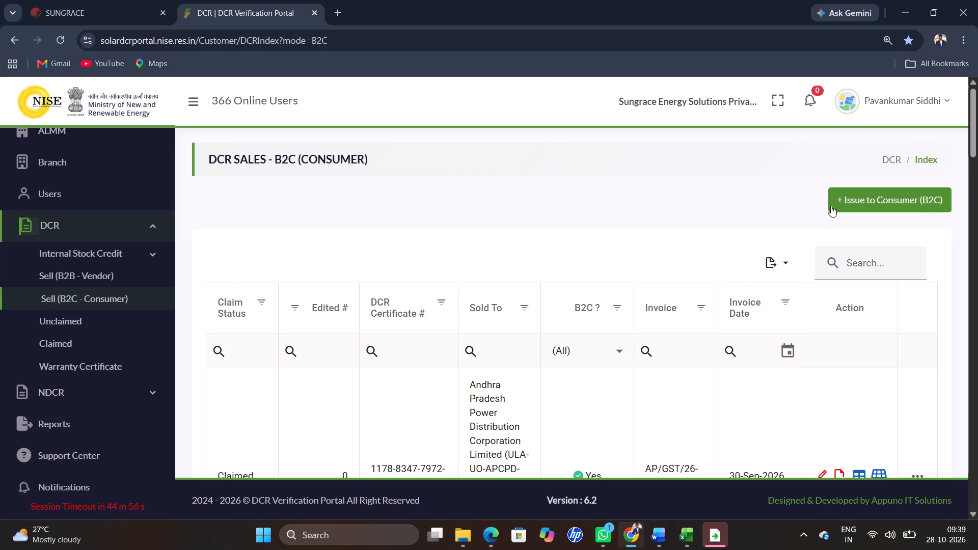
left_click(832, 204)
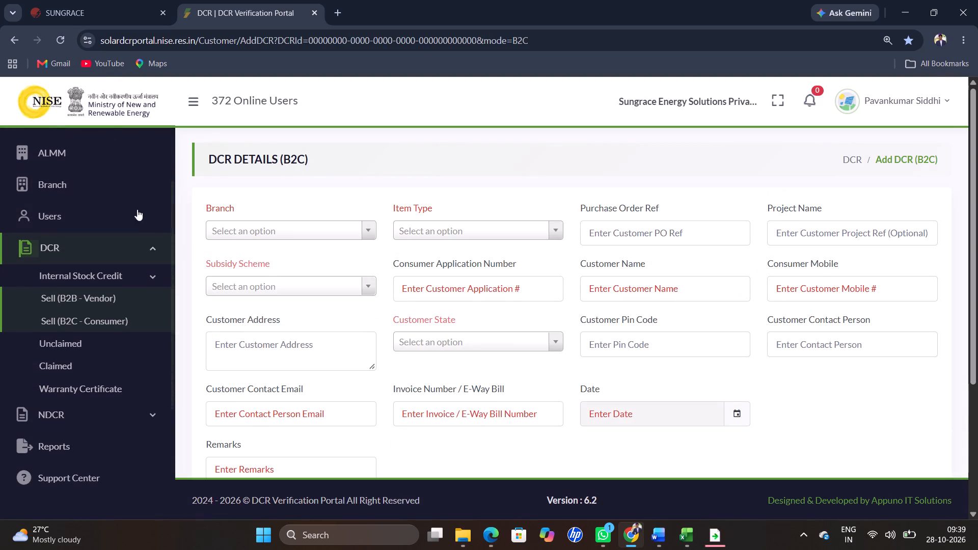
Copy the consumer's ULA number from the SUNGRACE work order and enter it as the Consumer Application Number in the DCR form.
left_click(120, 10)
left_click(647, 175)
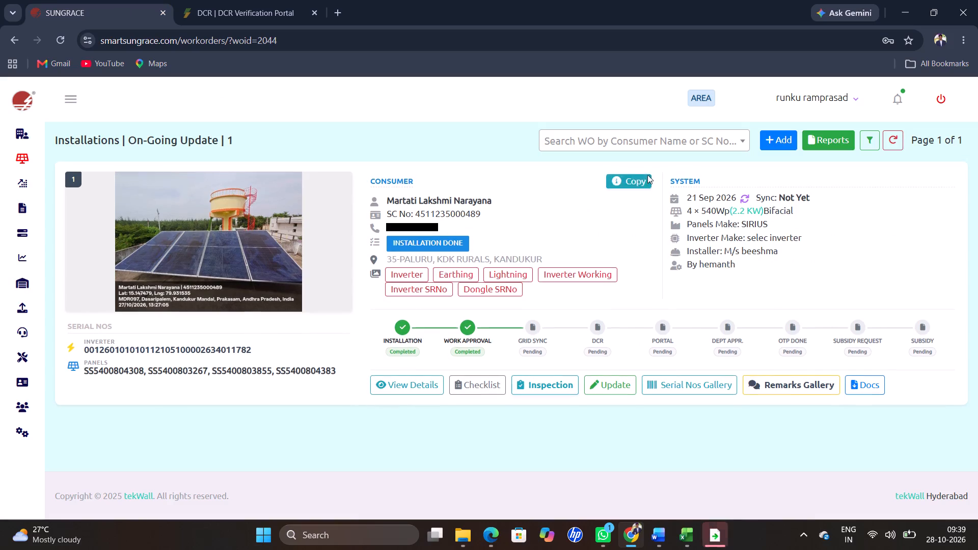
left_click(623, 237)
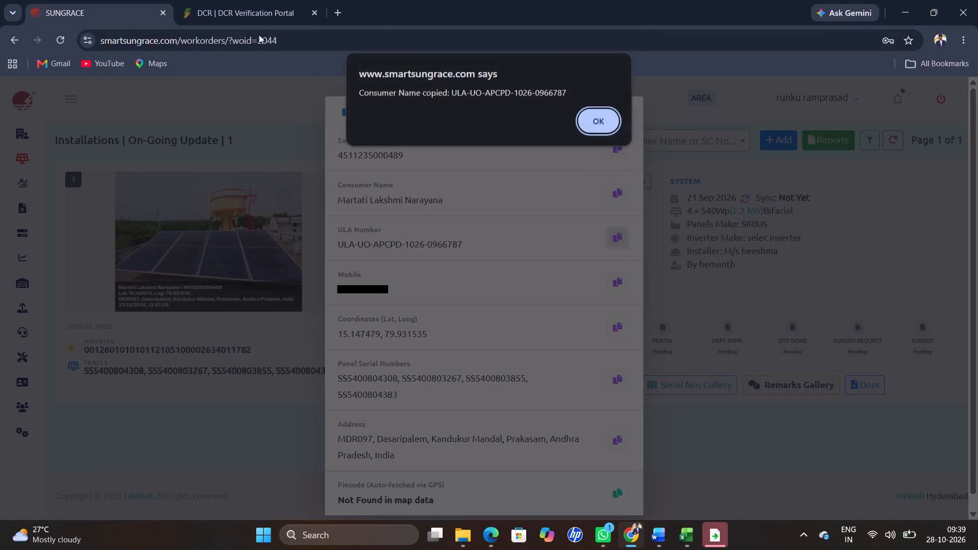
left_click(268, 0)
left_click(507, 285)
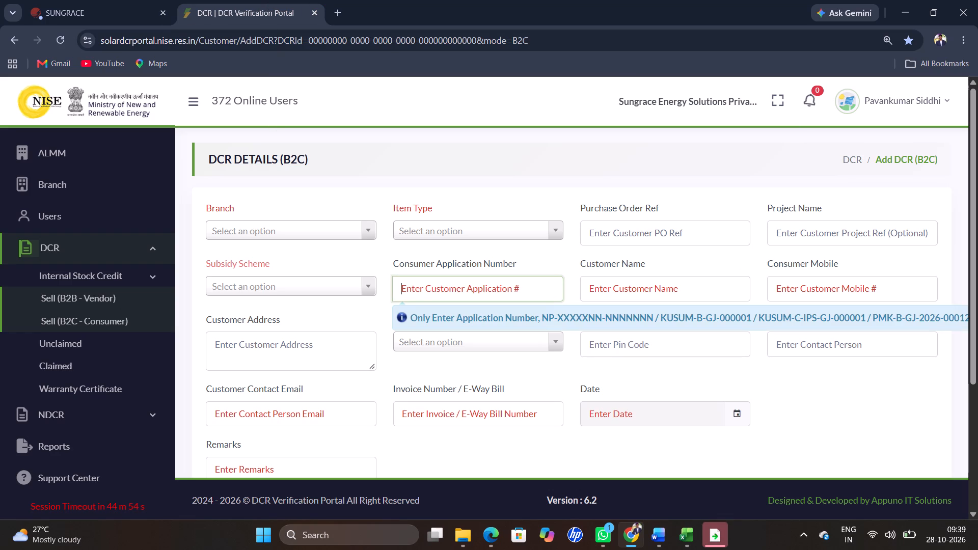
key("ctrl+v")
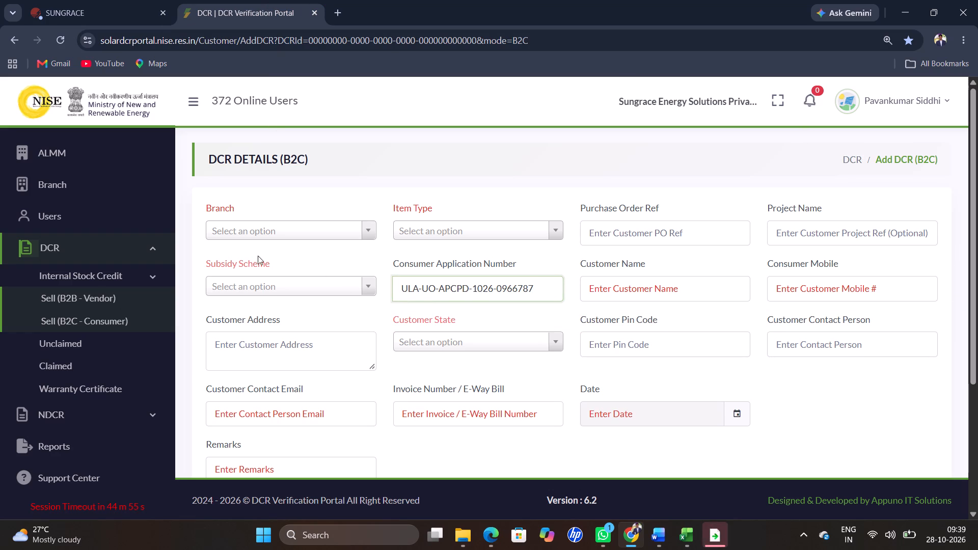
Set the branch to Andhra Pradesh, the subsidy scheme to PM Surya Ghar: Muft Bijli Yojana and the item type to Solar Panels.
left_click(244, 227)
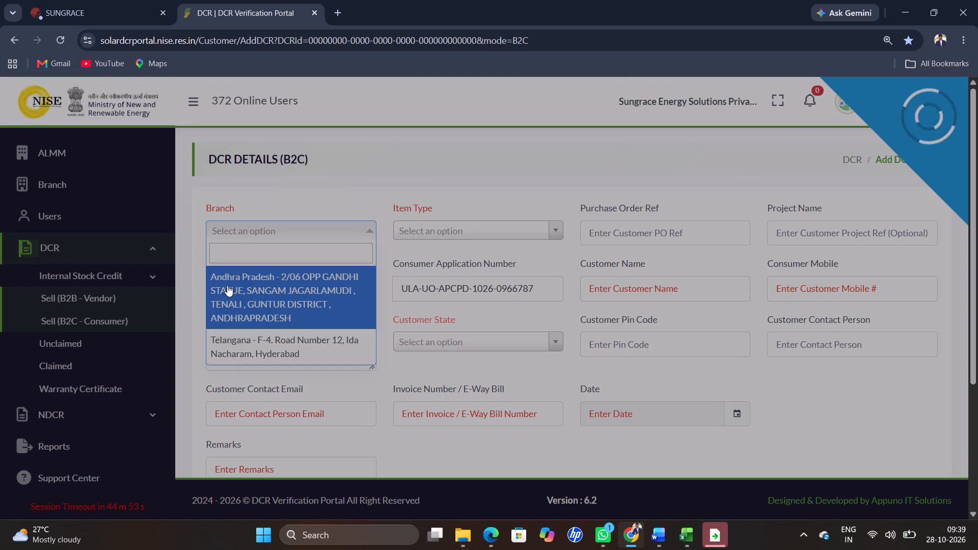
left_click(227, 285)
left_click(228, 286)
left_click(253, 396)
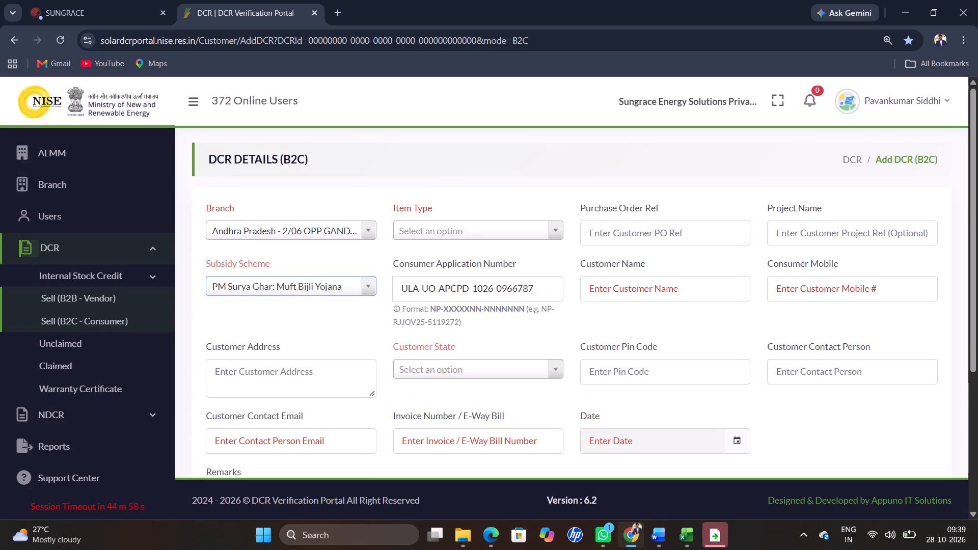
left_click(412, 234)
left_click(416, 274)
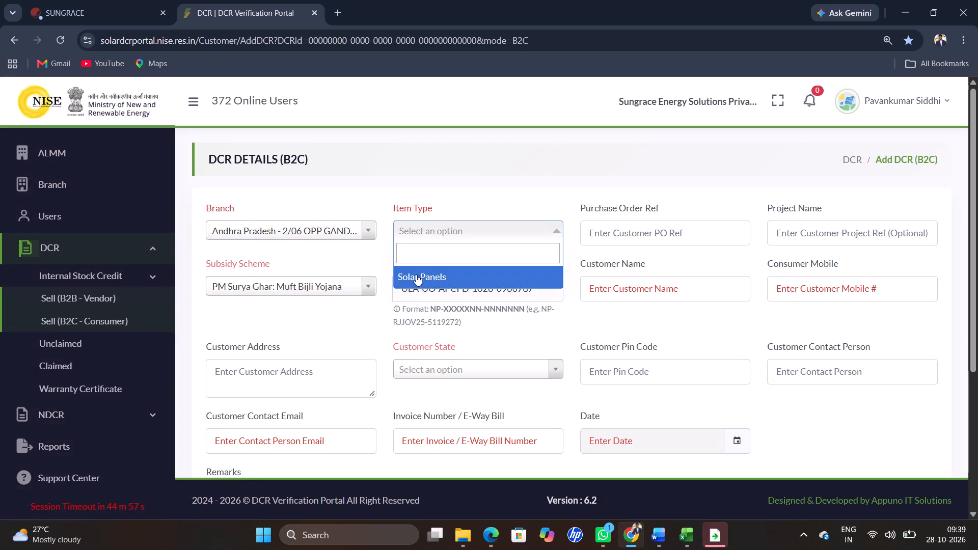
Copy Andhra Pradesh Central Power Distribution Corporation Limited from the Word basic details document into the form's Customer Name.
left_click(654, 292)
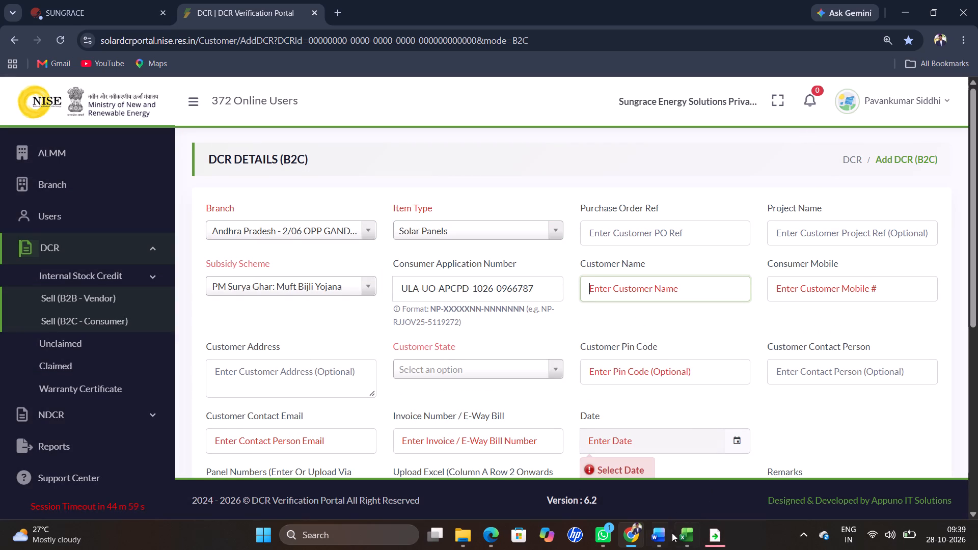
left_click(654, 479)
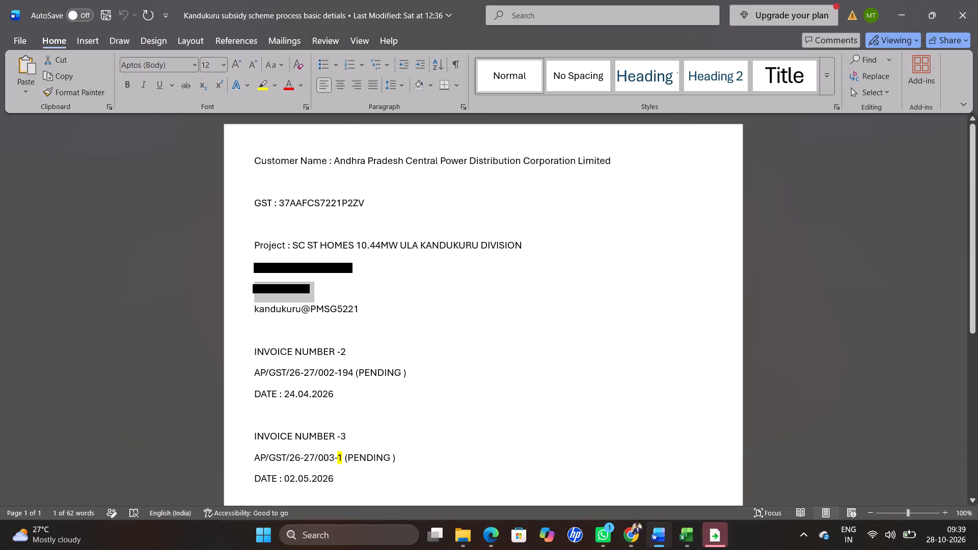
left_click(336, 160)
left_click_drag(336, 160, 546, 160)
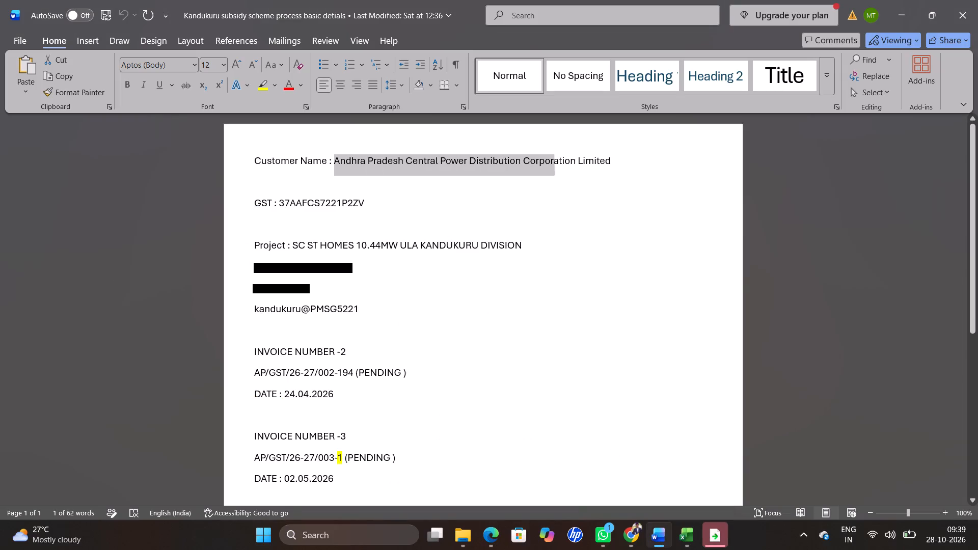
left_click_drag(546, 160, 615, 157)
key("ctrl+c")
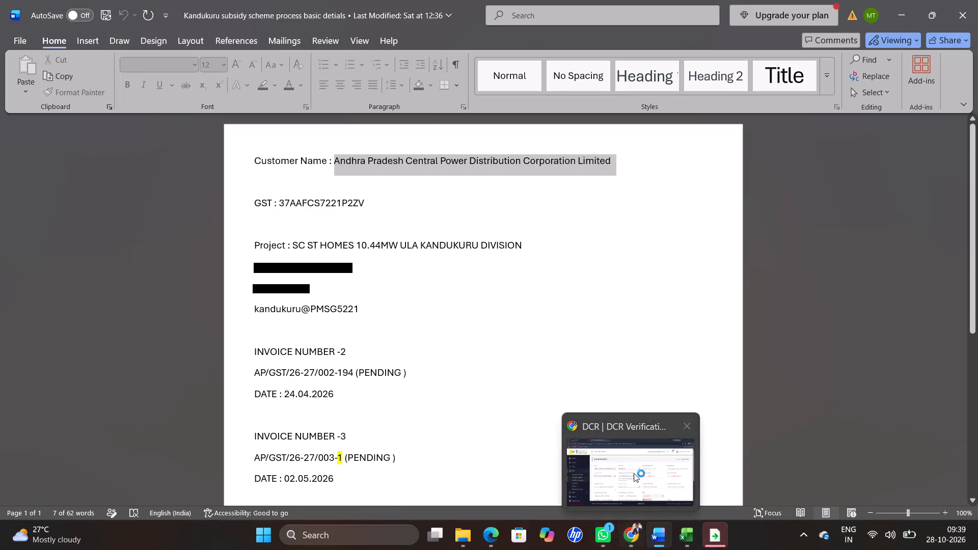
left_click(635, 470)
key("ctrl+v")
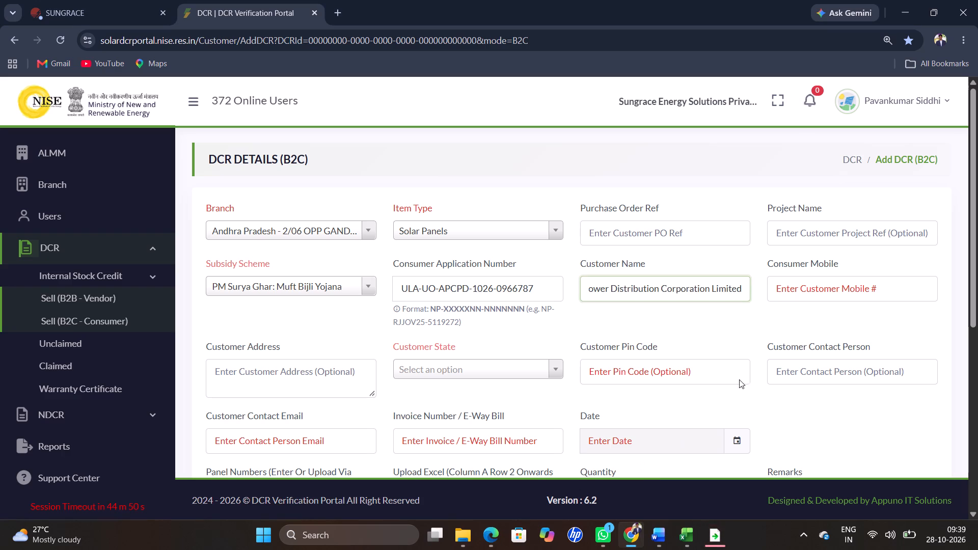
left_click(778, 222)
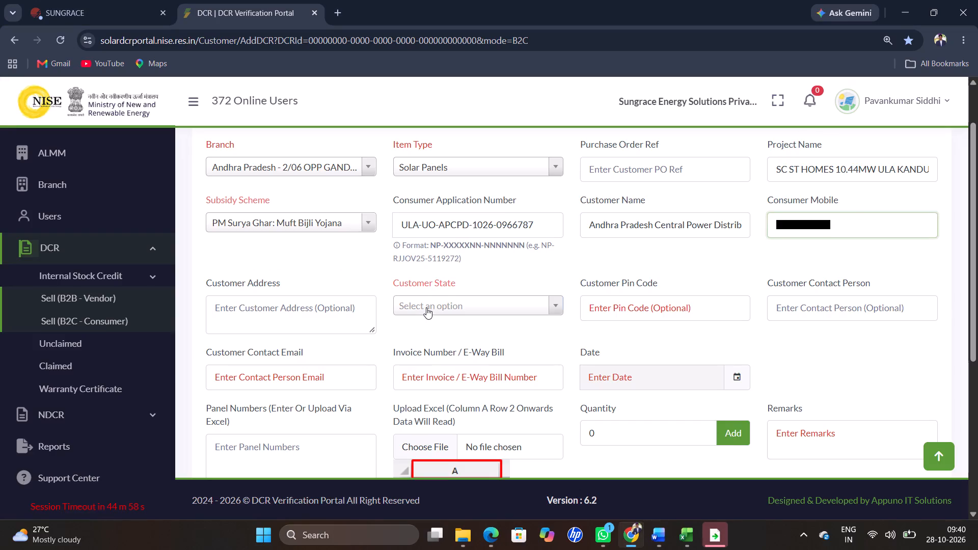
Set the customer state to Andhra Pradesh (37).
left_click(426, 308)
left_click(430, 390)
Copy the contact e-mail address from the Word document into the form's Customer Contact Email field.
scroll(382, 212, "down", 1)
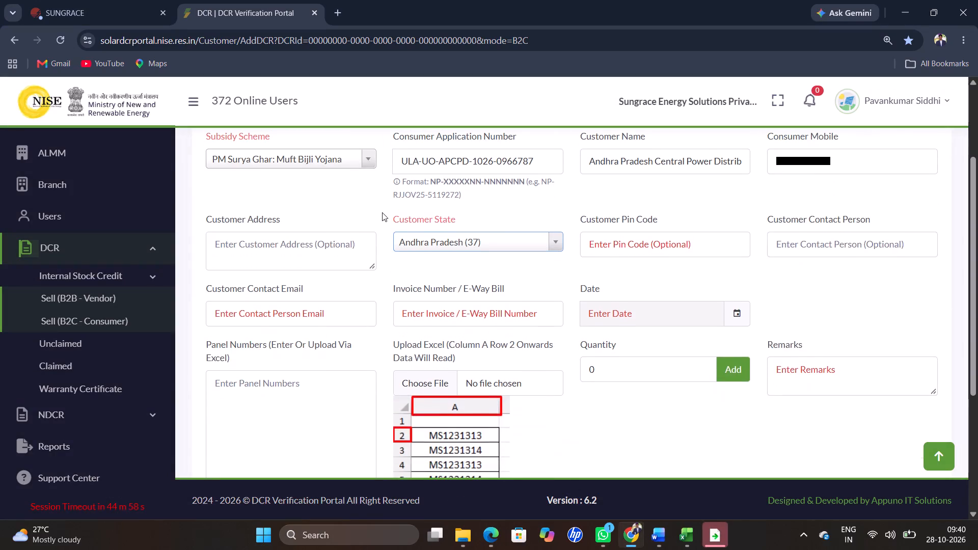
left_click(335, 310)
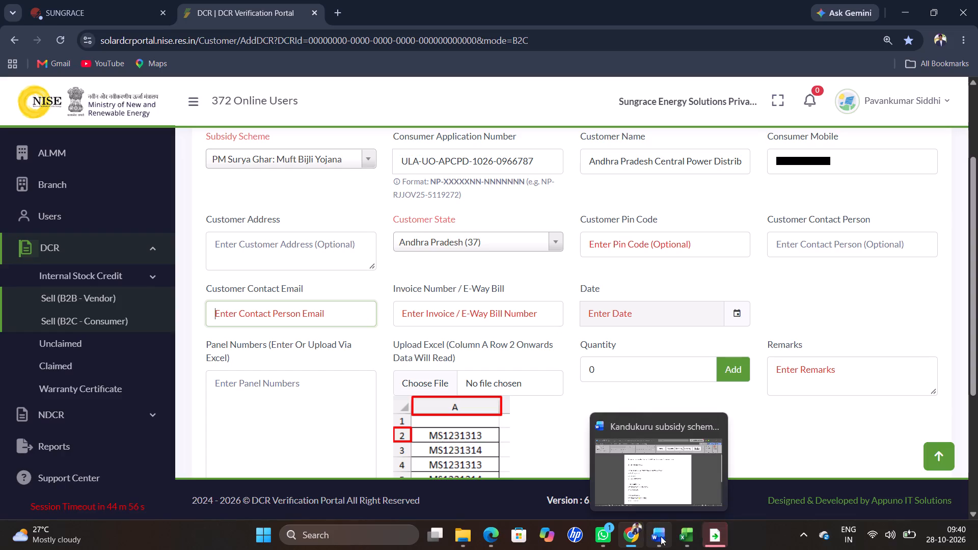
left_click(661, 536)
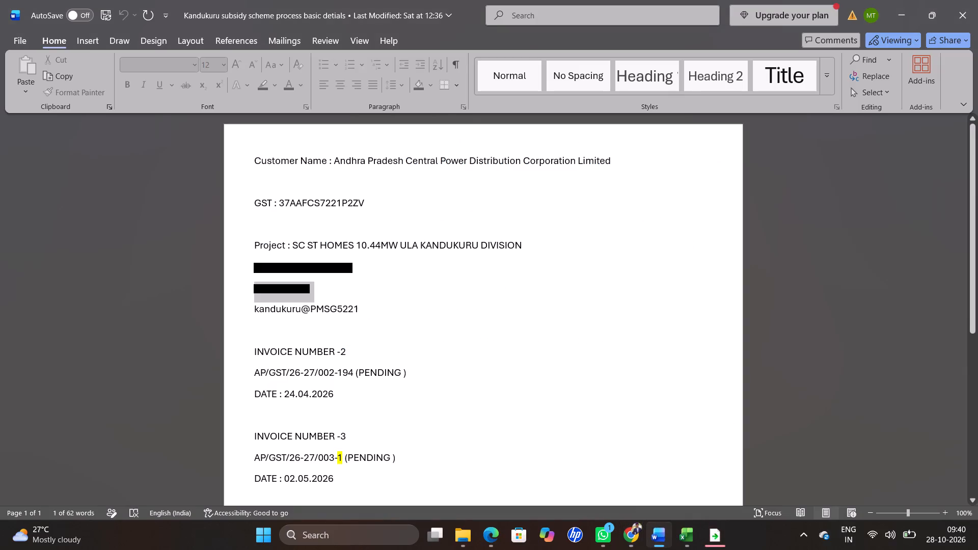
left_click_drag(254, 266, 391, 266)
key("ctrl+c")
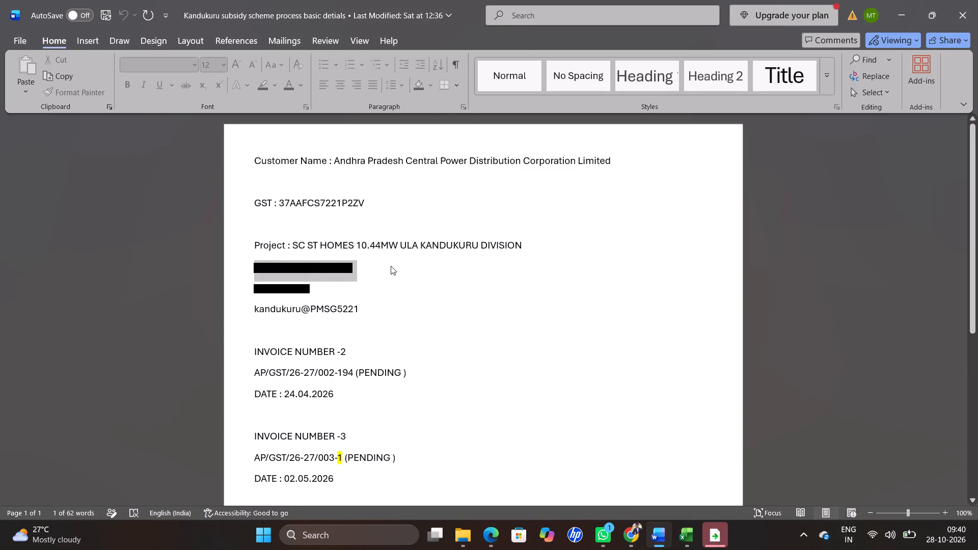
left_click(634, 471)
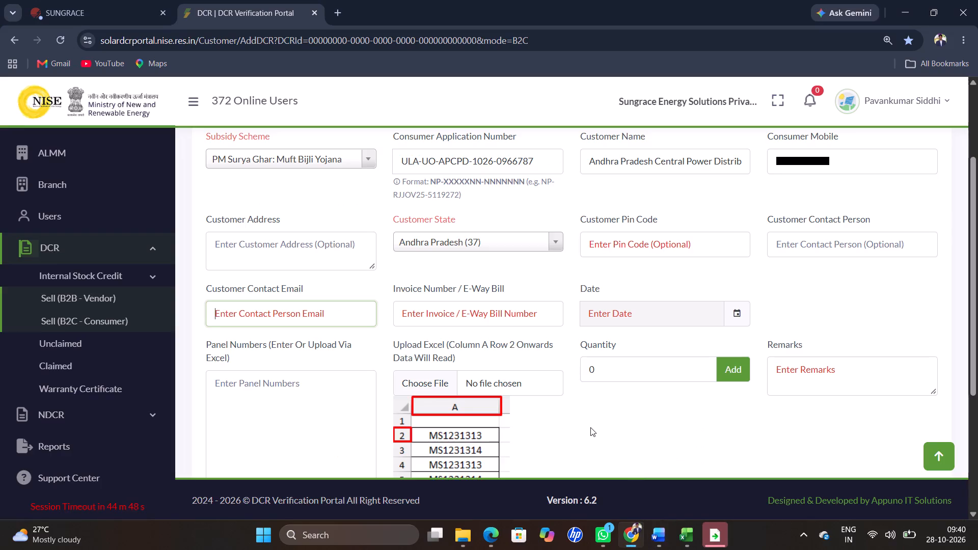
key("ctrl+v")
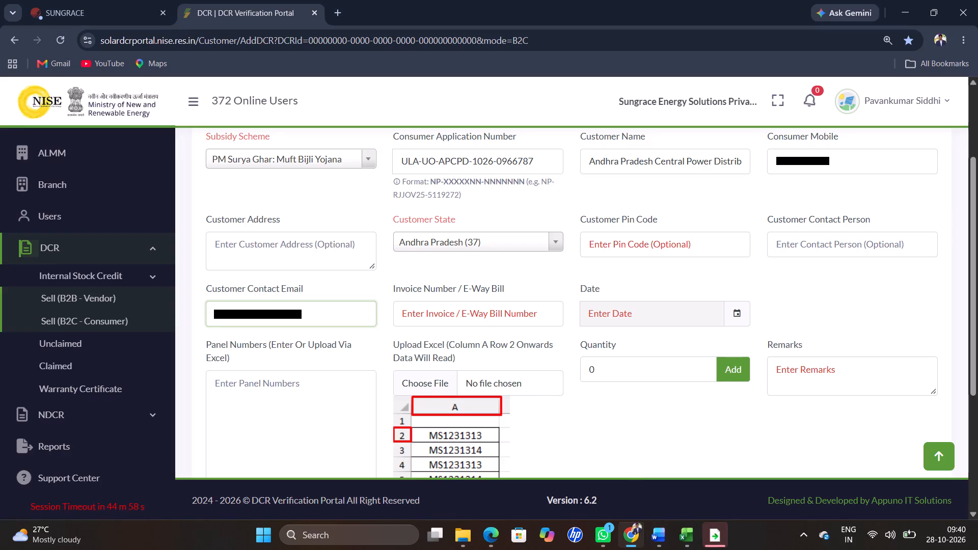
Copy the Invoice num 6 number from the Word document into the Invoice Number field and change it to AP/GST/26-27/009-222.
left_click(517, 315)
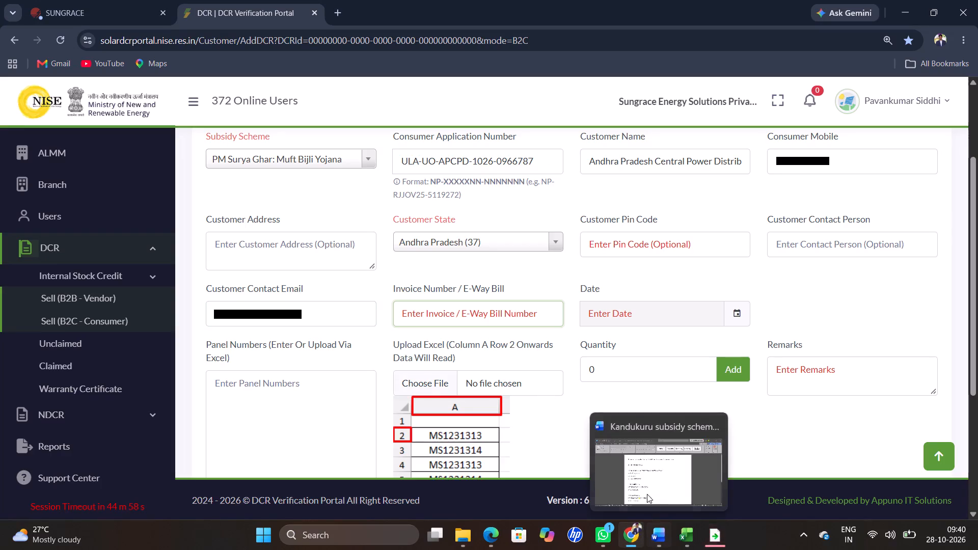
left_click(644, 482)
scroll(426, 349, "down", 13)
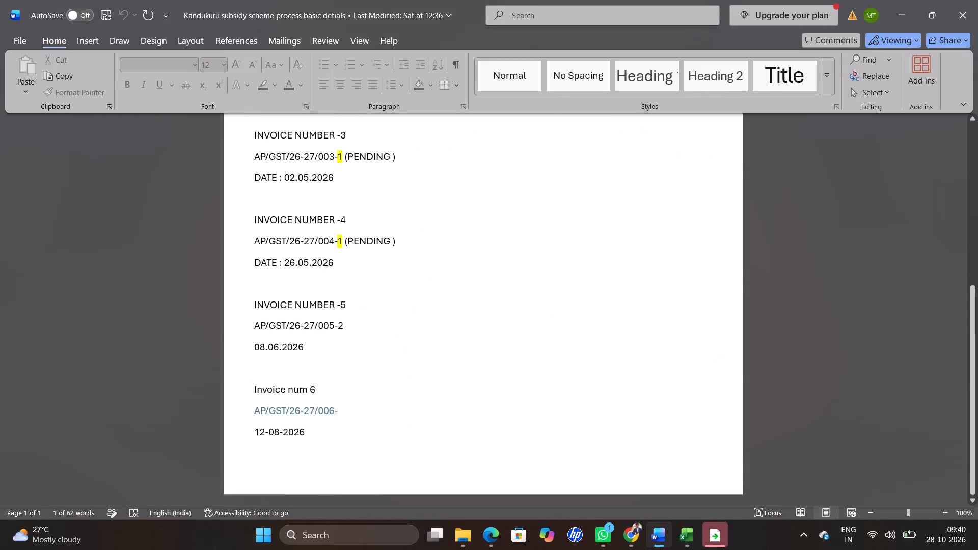
scroll(385, 391, "down", 4)
left_click_drag(338, 411, 227, 404)
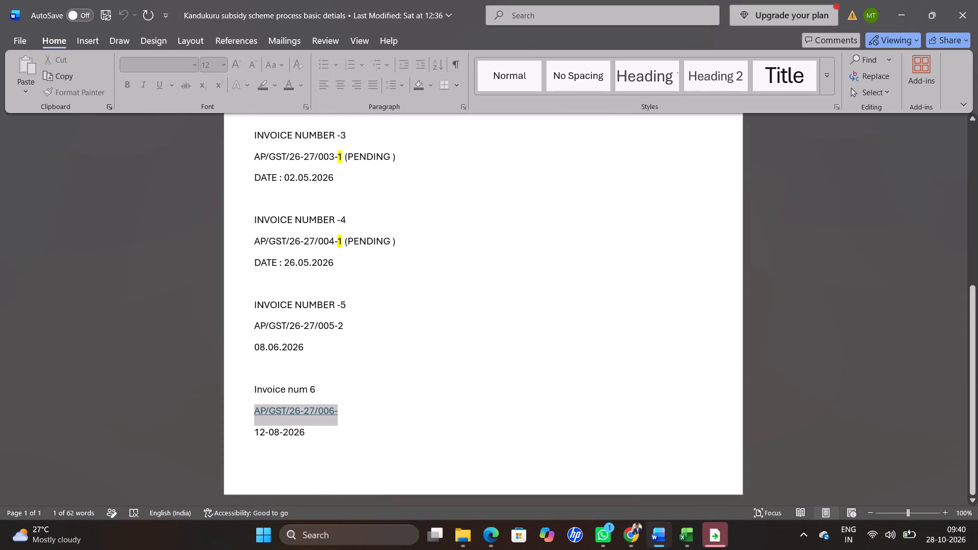
key("ctrl+c")
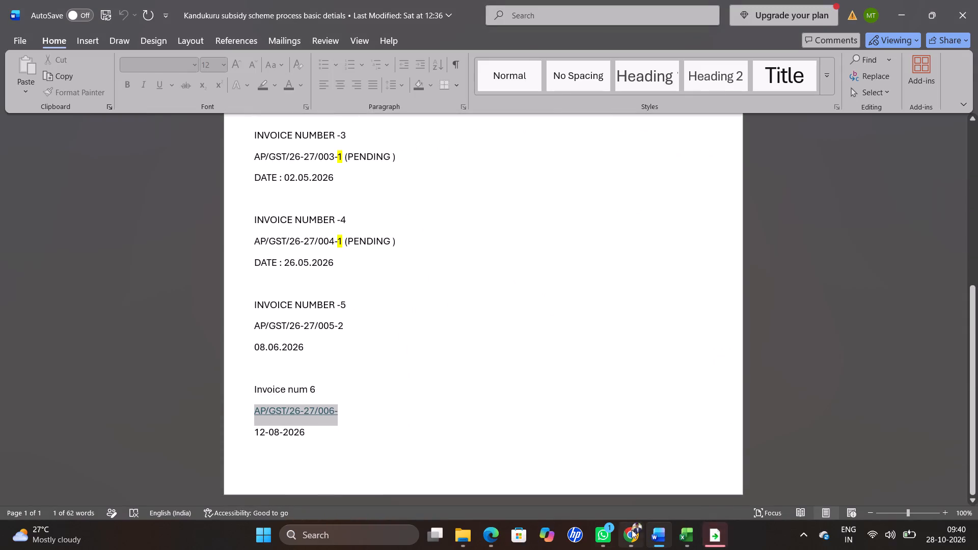
left_click(603, 464)
key("ctrl+v")
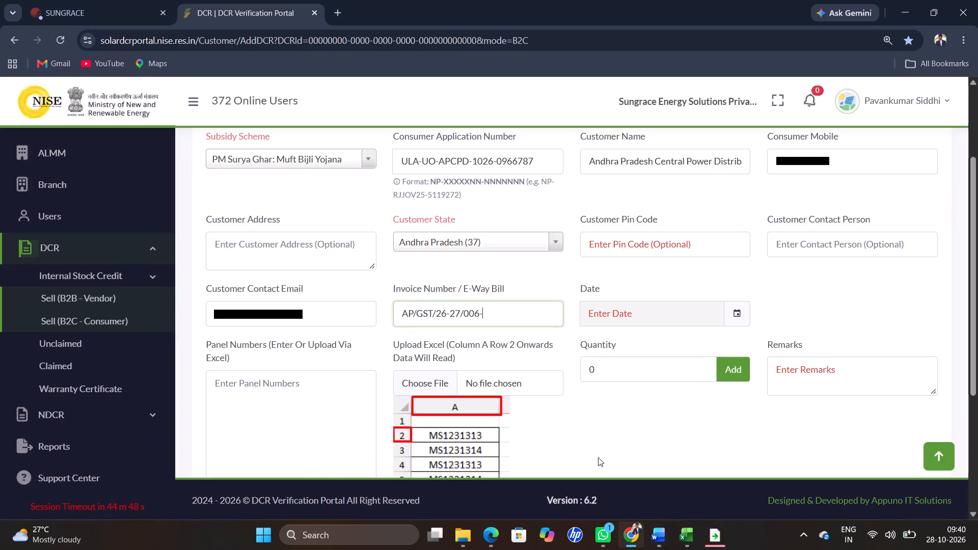
key("Left")
key("BackSpace")
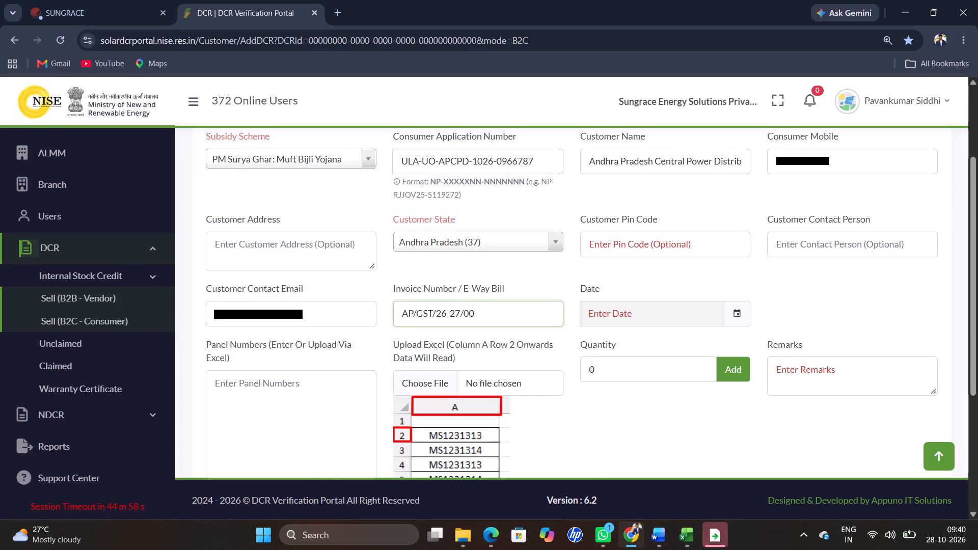
key("9")
key("Right")
type("222")
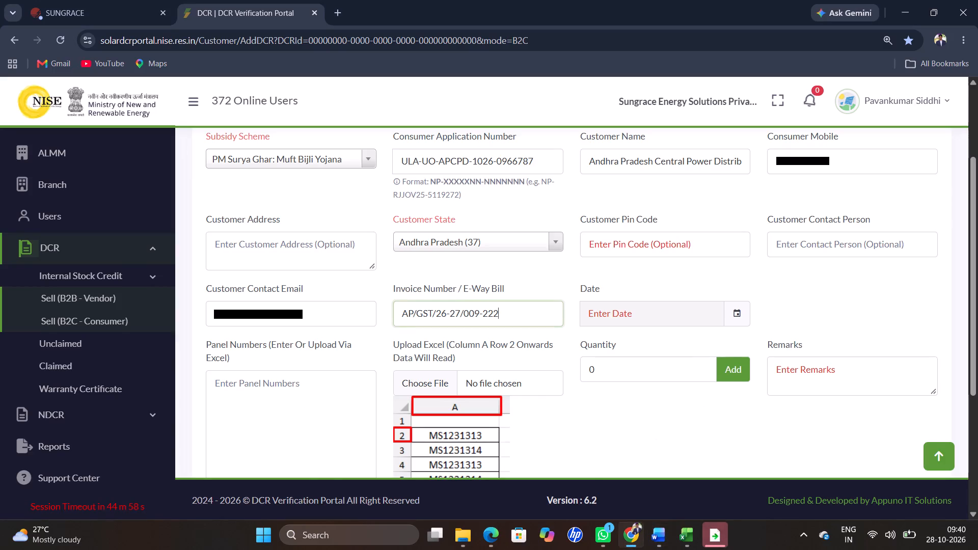
Set the invoice date to 30-Sep-2026.
left_click(699, 304)
left_click(586, 337)
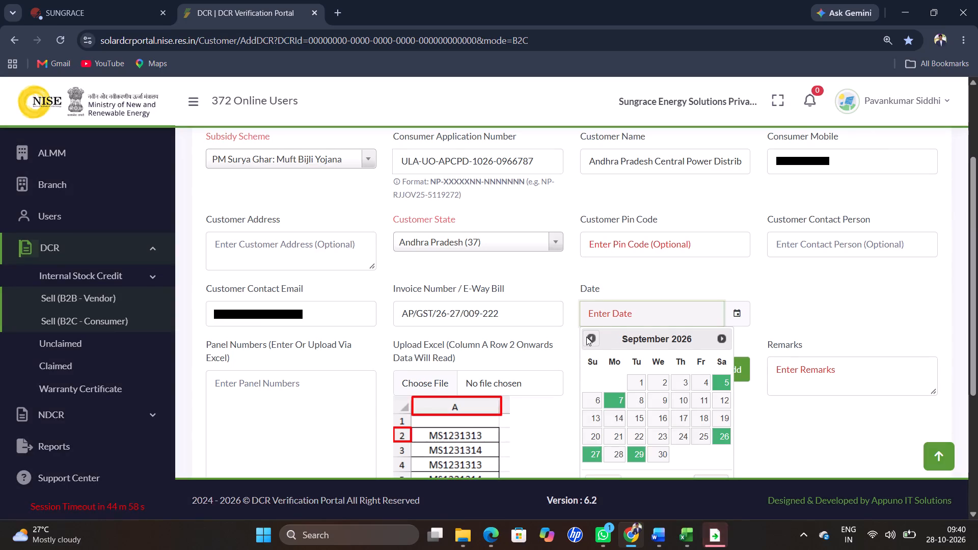
left_click(659, 456)
Copy the panel serial numbers from the consumer's SUNGRACE work order into the DCR form's Panel Numbers field.
left_click(355, 401)
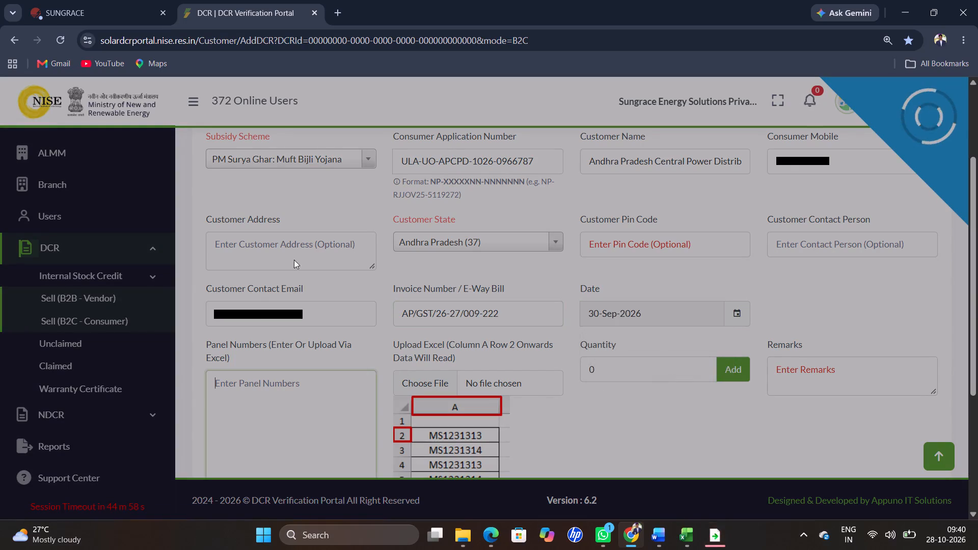
left_click(61, 0)
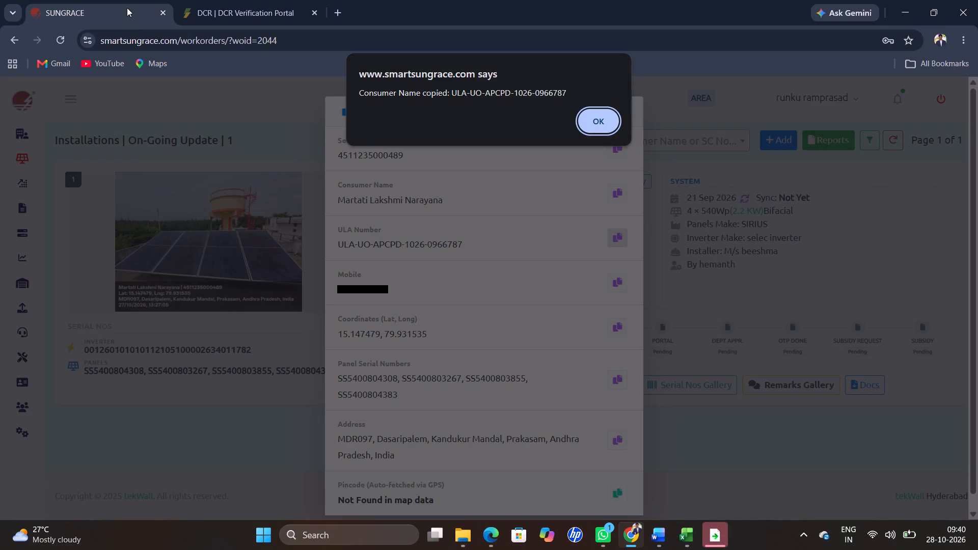
left_click(607, 124)
left_click(616, 377)
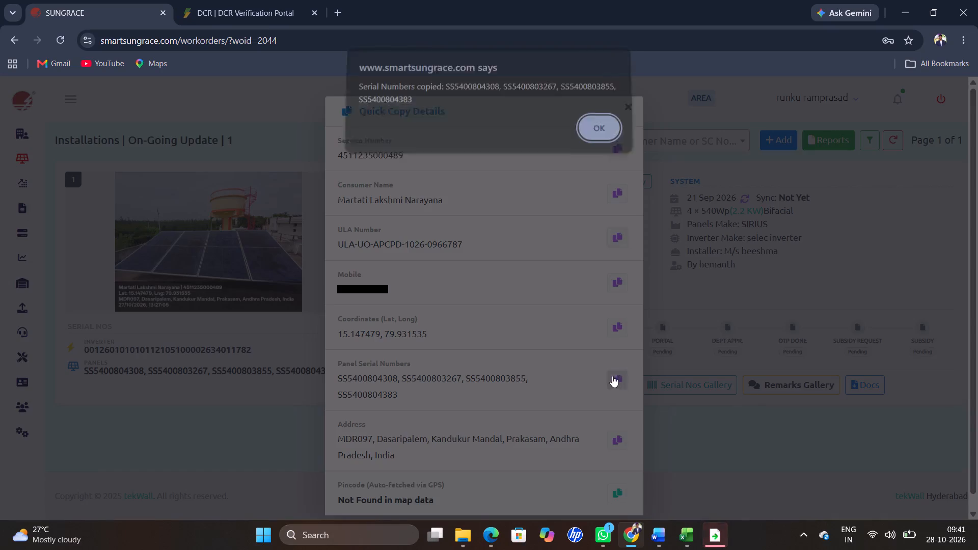
left_click(283, 0)
key("ctrl+v")
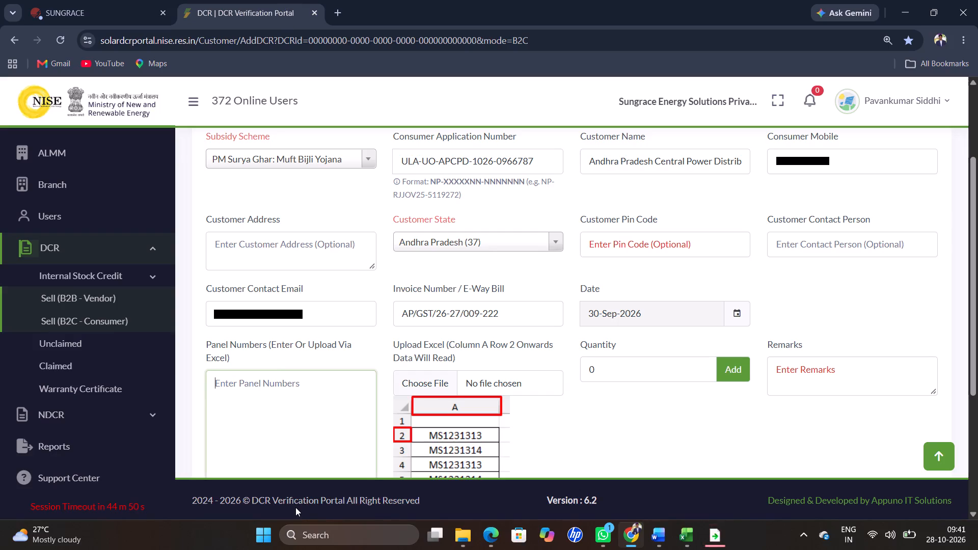
Put each of the four panel serial numbers on its own line, removing the separating commas and spaces.
key("Left")
key("Left")
key("Left")
key("Left")
key("Left")
key("Left")
key("Left")
key("Left")
key("Left")
key("Left")
key("Left")
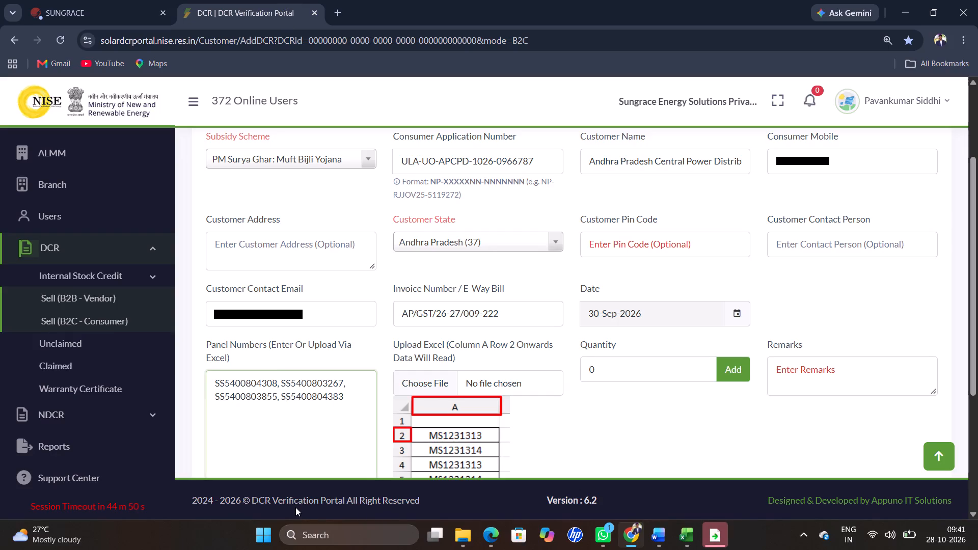
key("Left")
key("BackSpace")
key("BackSpace")
key("Return")
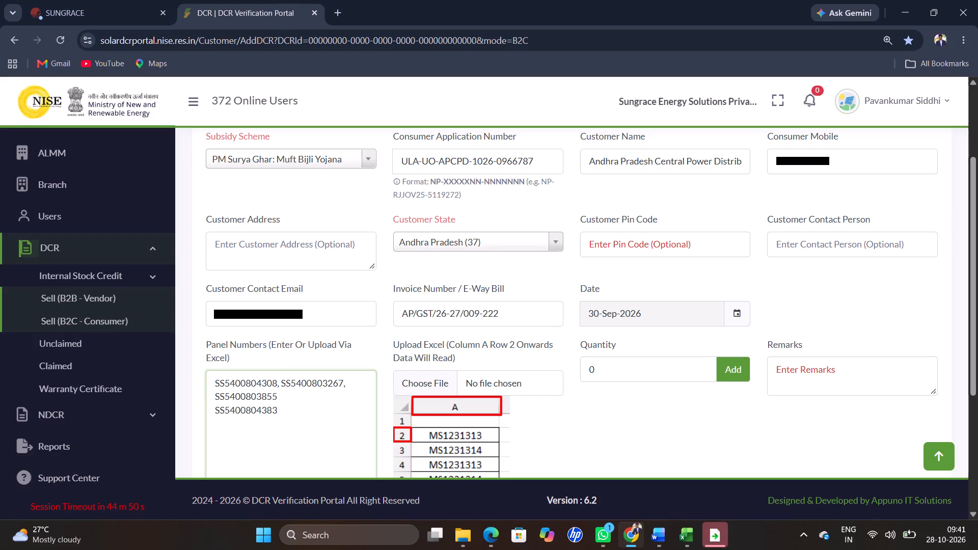
key("Up")
key("Up")
key("Up")
key("Up")
key("Right")
key("Right")
key("Right")
key("Right")
key("Right")
key("Right")
key("Right")
key("Right")
key("Right")
key("Right")
key("Right")
key("Right")
key("Right")
key("Right")
key("BackSpace")
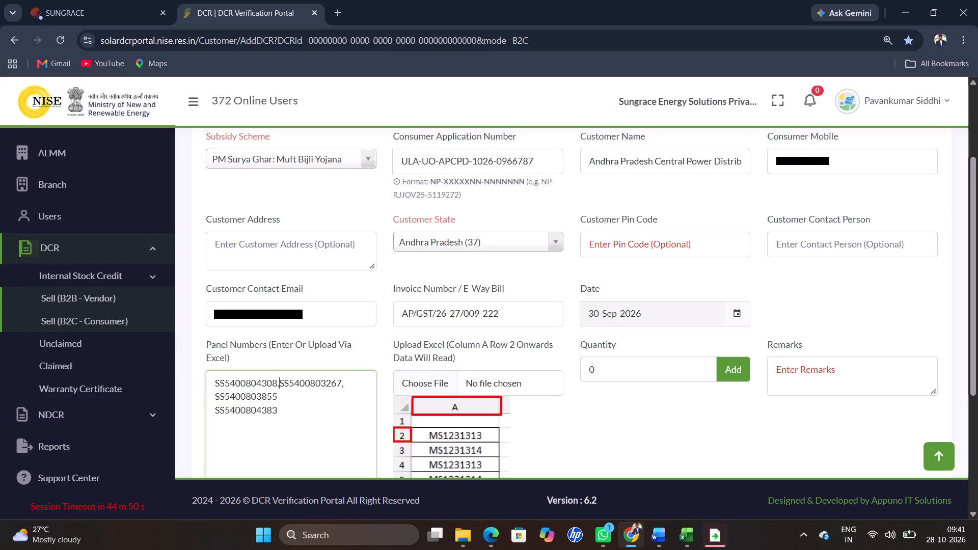
key("BackSpace")
key("Return")
key("Right")
key("Right")
key("Right")
key("Right")
key("Right")
key("Right")
key("Right")
key("Right")
key("Right")
key("Right")
key("Right")
key("Right")
key("Right")
key("Right")
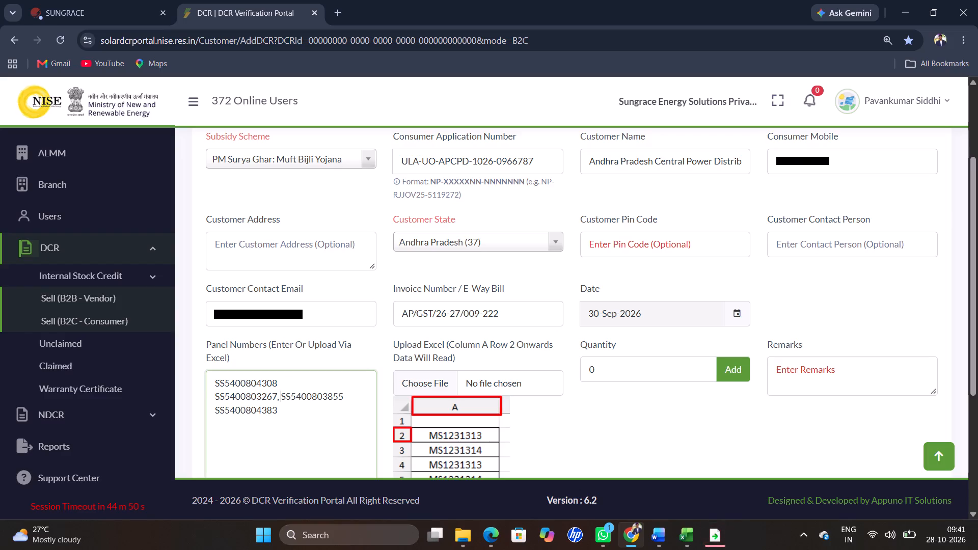
key("BackSpace")
key("BackSpace")
key("Return")
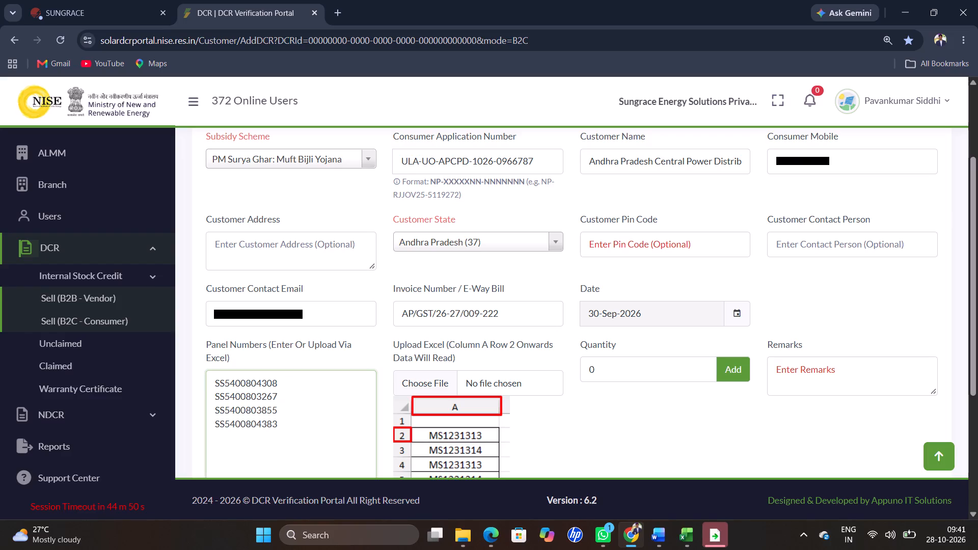
Set the quantity to 4 and try to add the listed panels to the DCR entry.
left_click(656, 374)
scroll(656, 374, "up", 3)
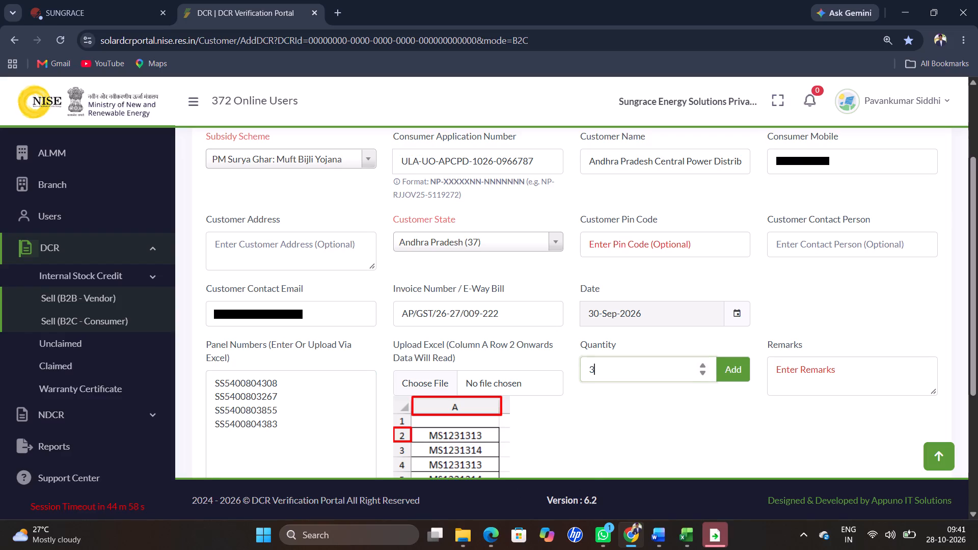
scroll(656, 374, "up", 1)
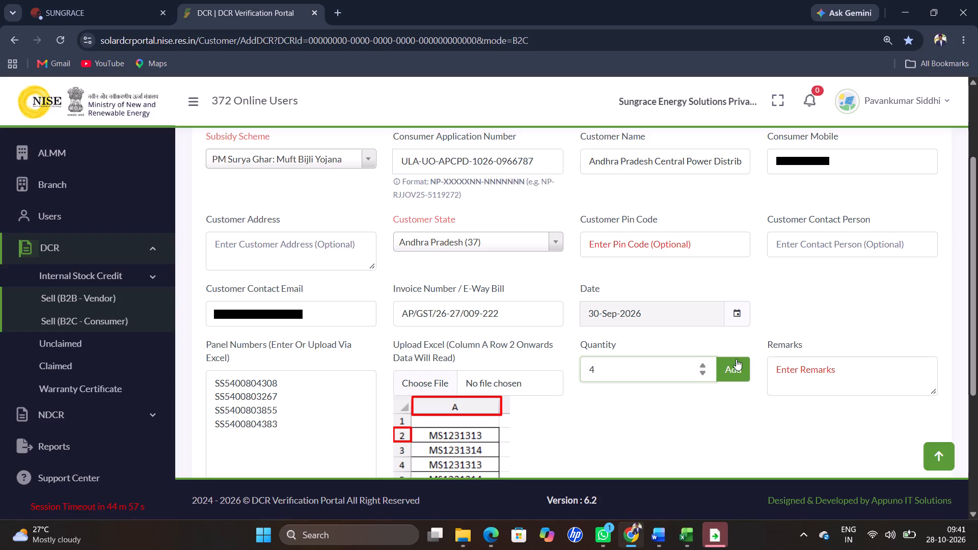
left_click(736, 361)
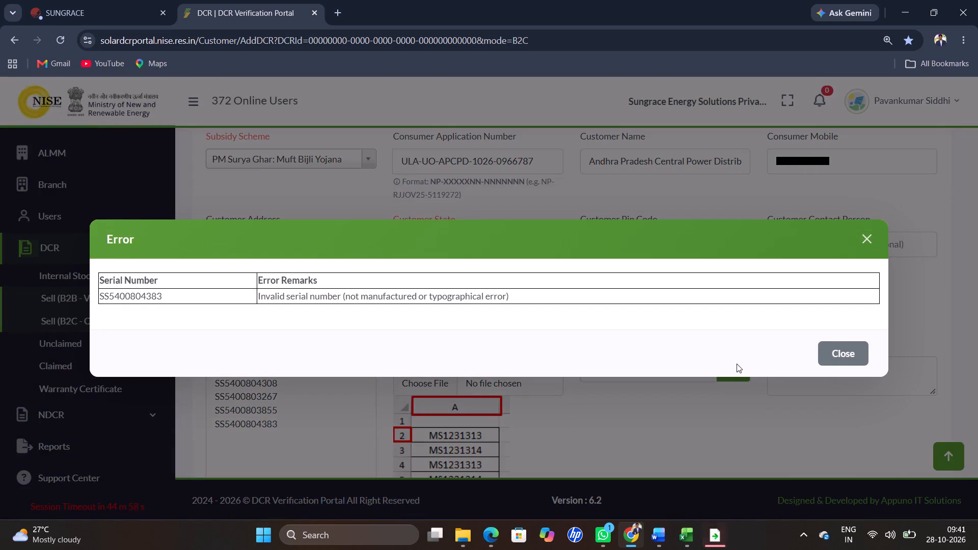
left_click(838, 351)
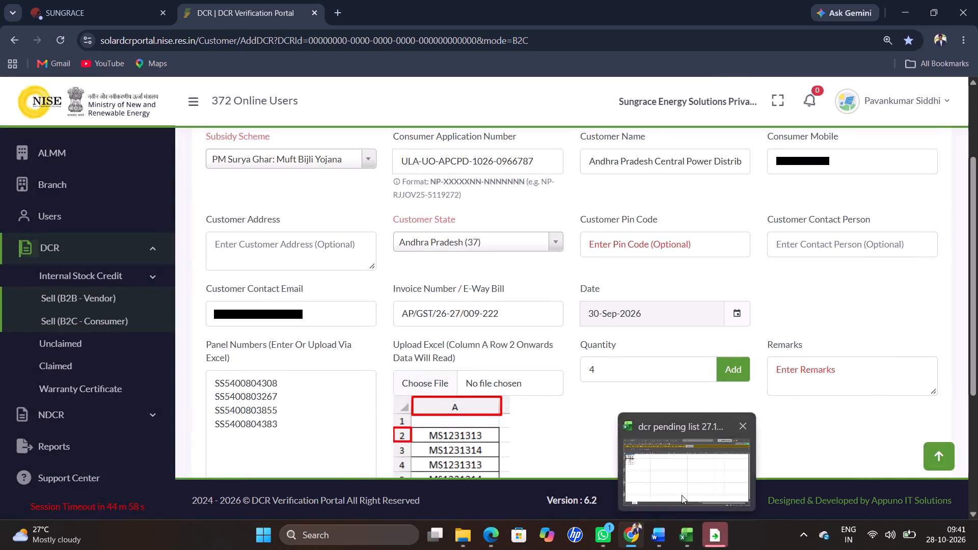
Enable editing in the Excel dcr pending list and fill the consumer's service number cell A7 with standard red.
left_click(682, 495)
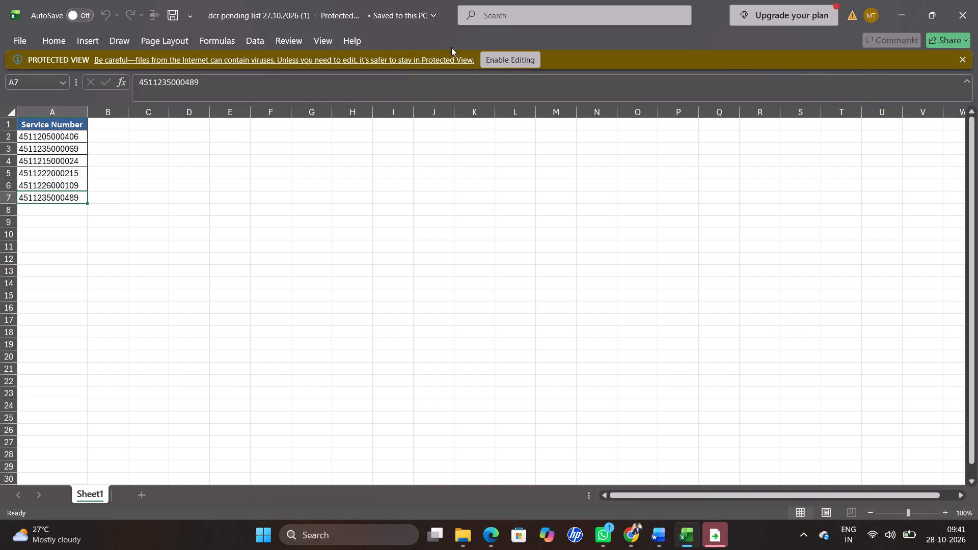
left_click(505, 56)
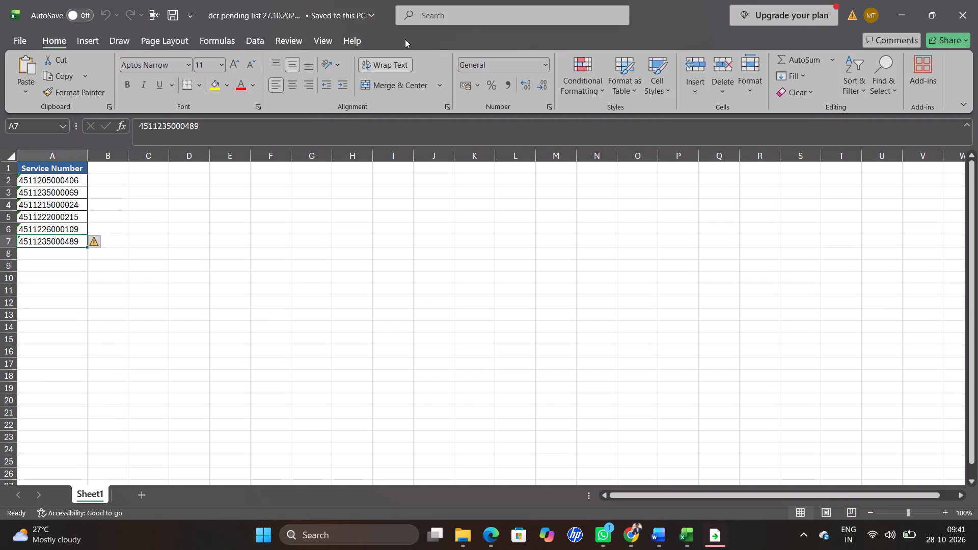
left_click(224, 82)
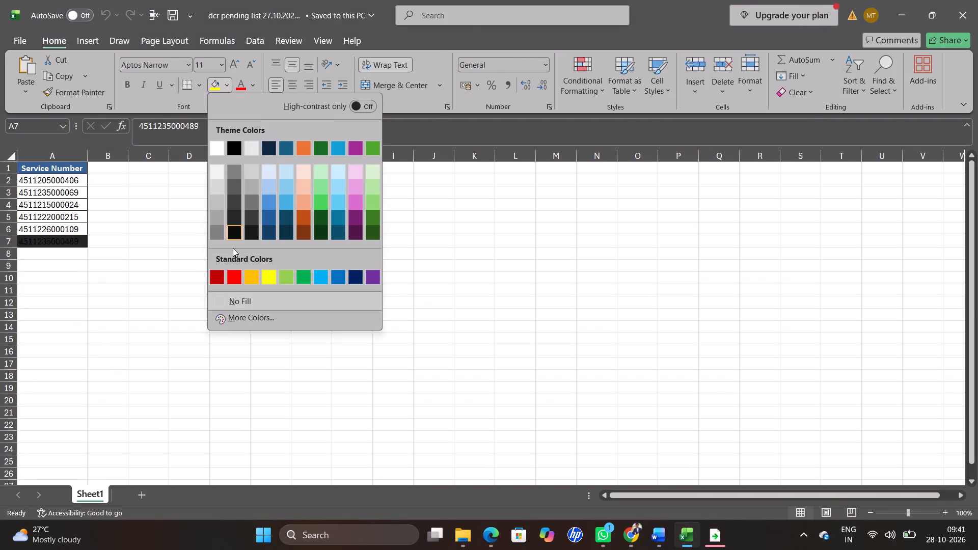
left_click(230, 273)
Copy the service number in cell A6 of the pending list and open its work order in SUNGRACE.
key("Up")
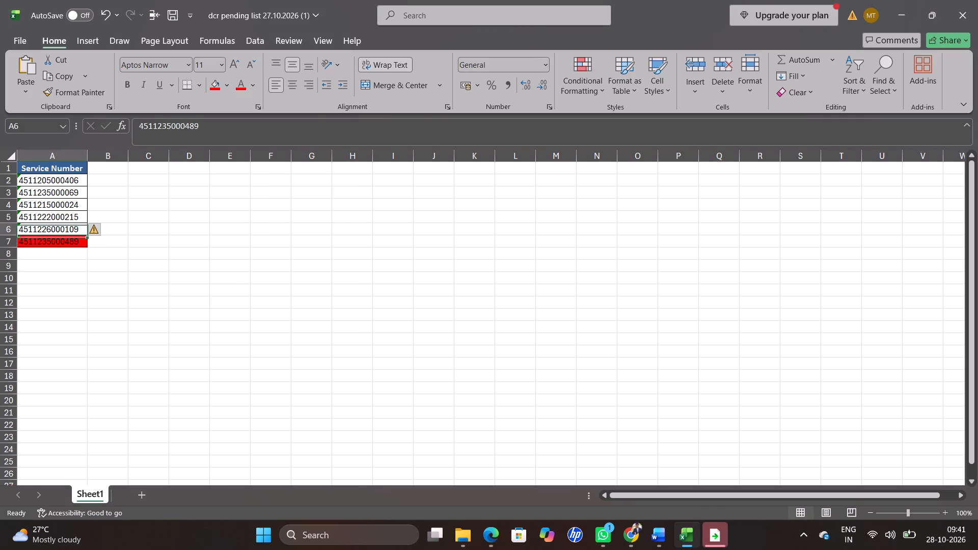
key("ctrl+c")
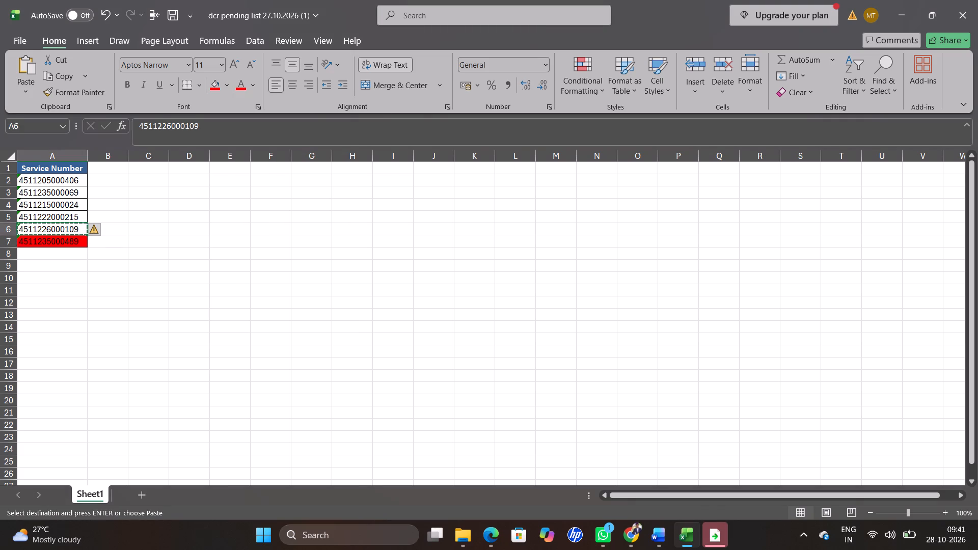
left_click(632, 472)
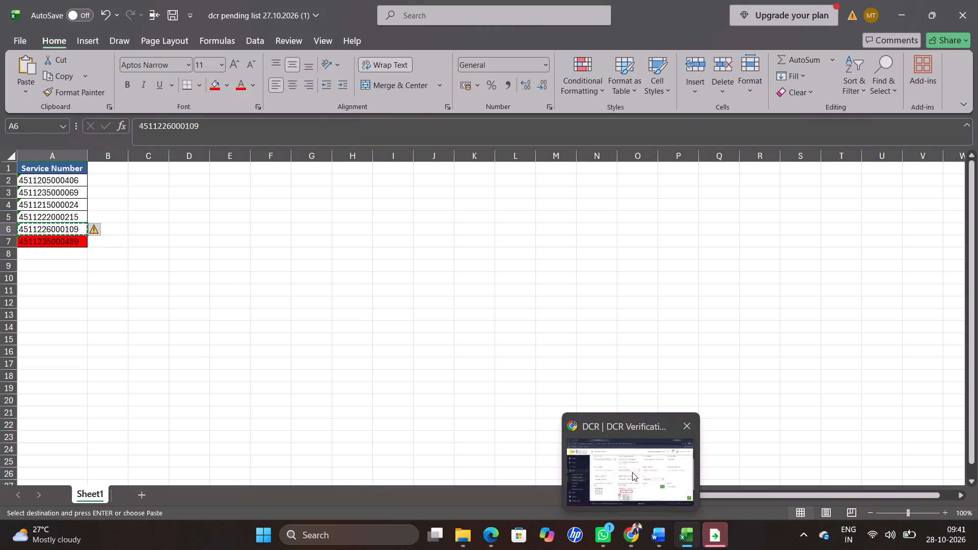
left_click(122, 0)
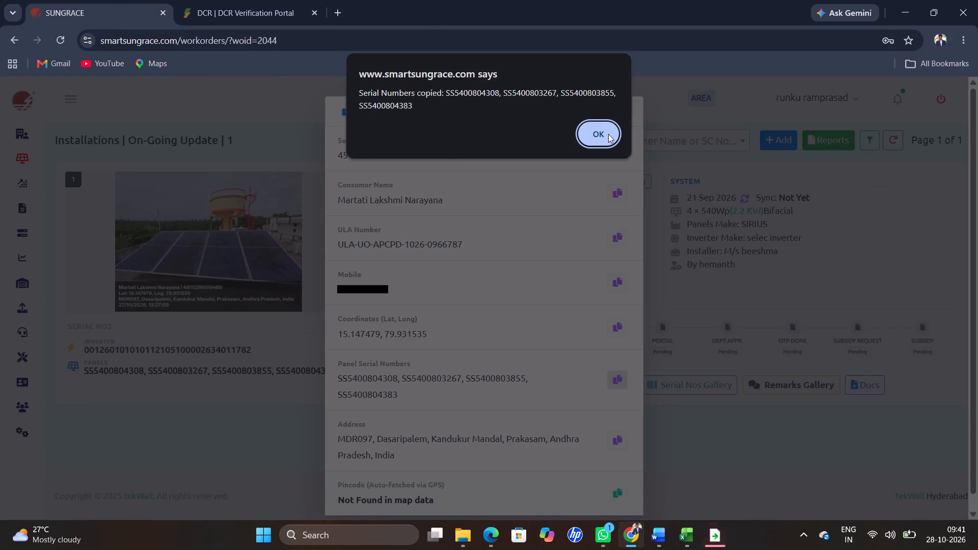
left_click(608, 134)
left_click(627, 103)
left_click(636, 136)
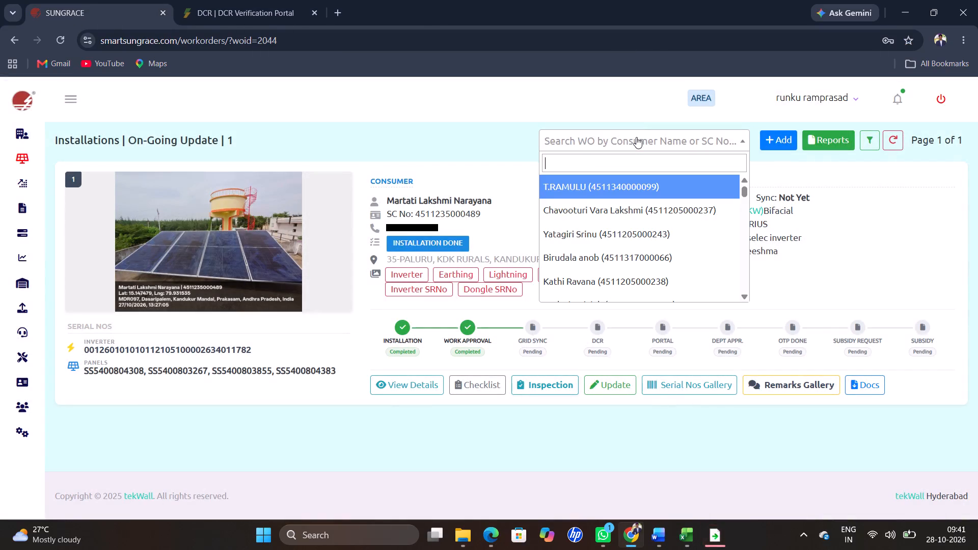
key("ctrl+v")
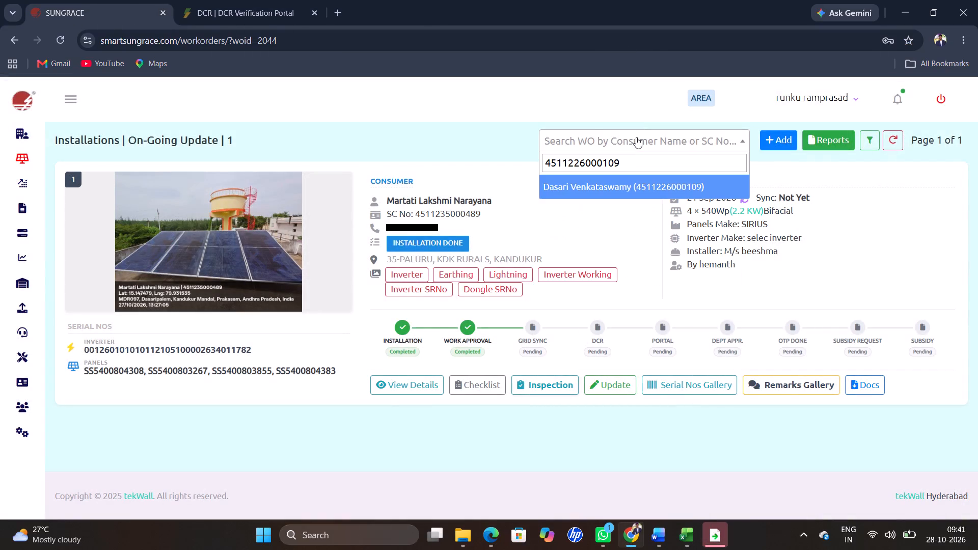
key("ctrl+Return")
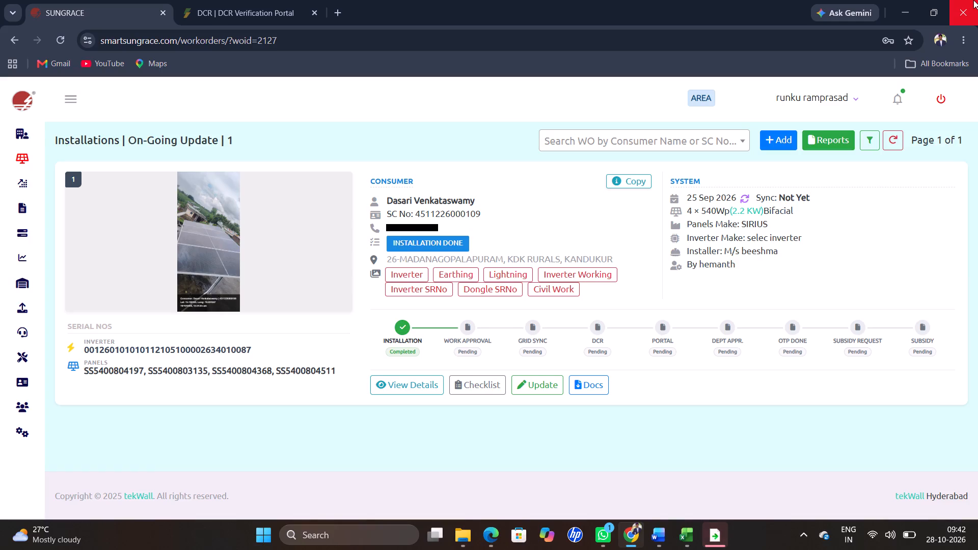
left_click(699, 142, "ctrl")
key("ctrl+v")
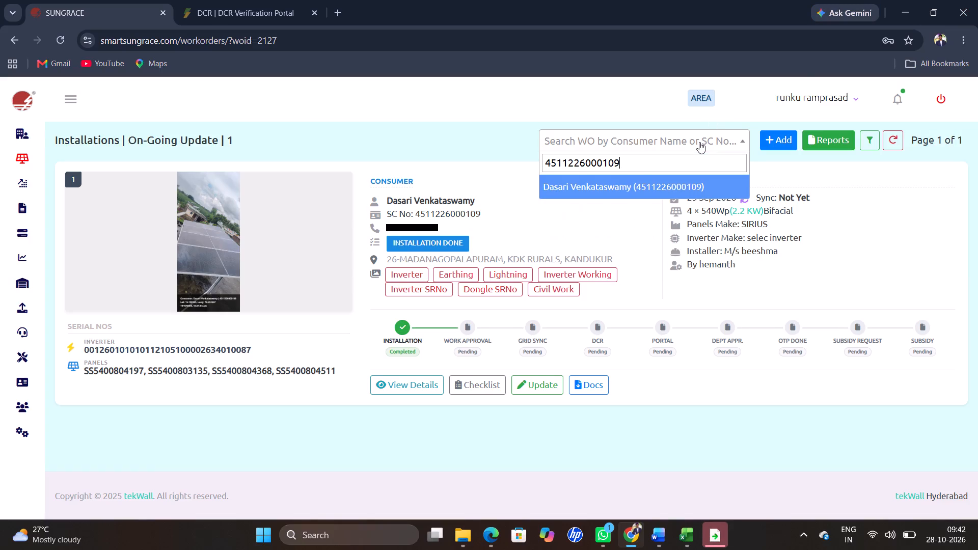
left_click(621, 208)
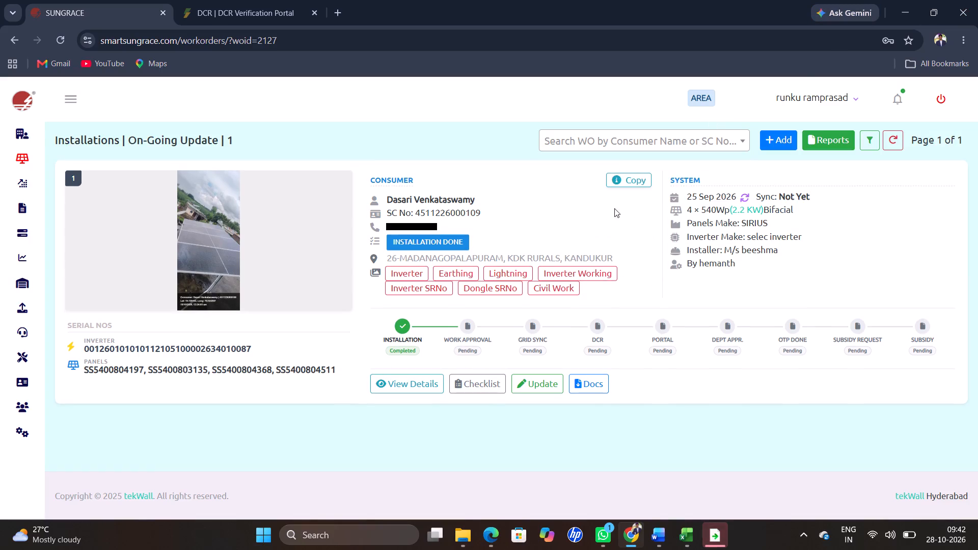
Copy the consumer's ULA number from the SUNGRACE work order and replace the Consumer Application Number in the DCR entry with it.
left_click(621, 175)
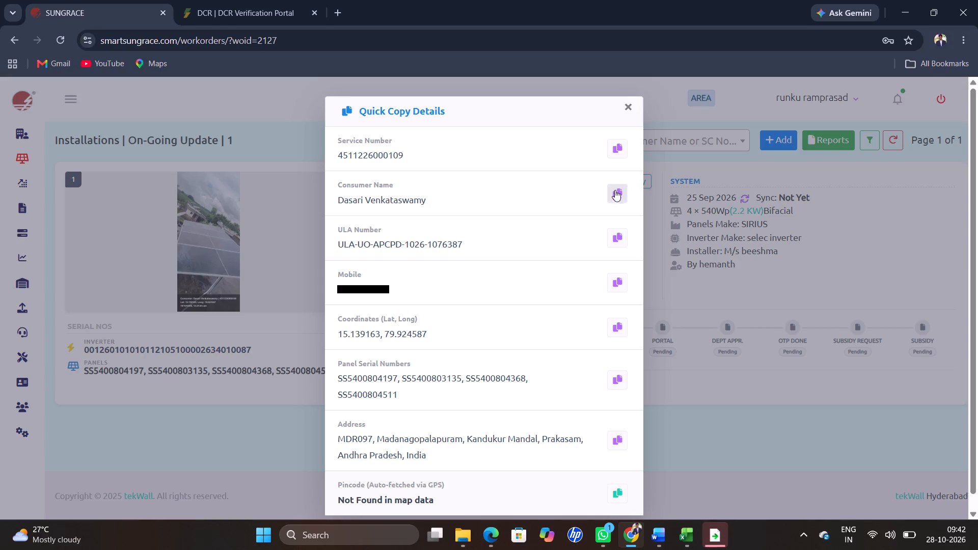
left_click(619, 235)
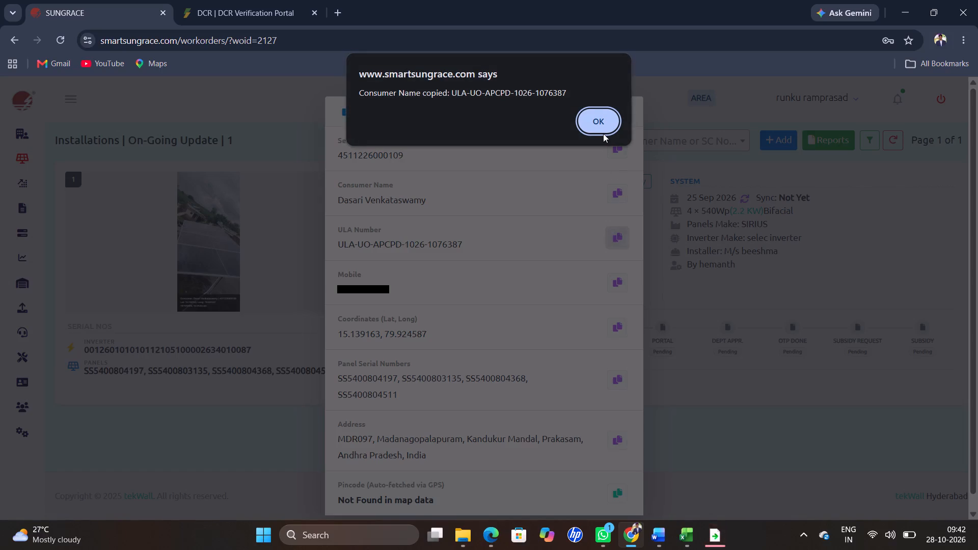
left_click(603, 133)
left_click(601, 123)
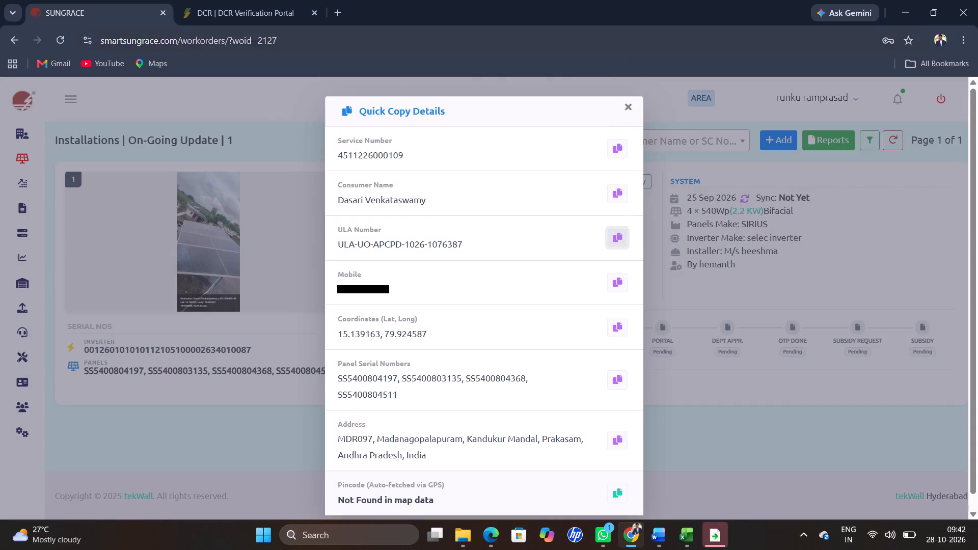
left_click(251, 16)
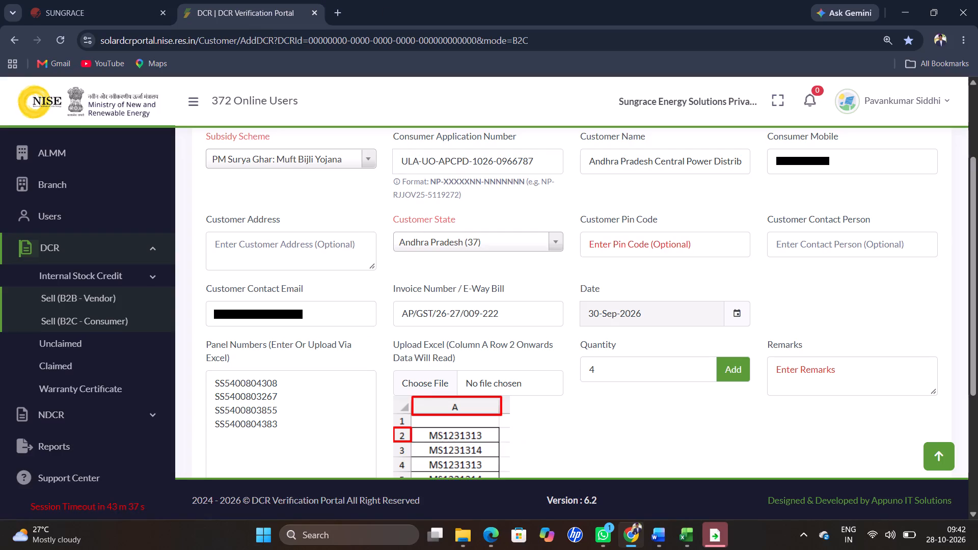
left_click_drag(532, 160, 372, 154)
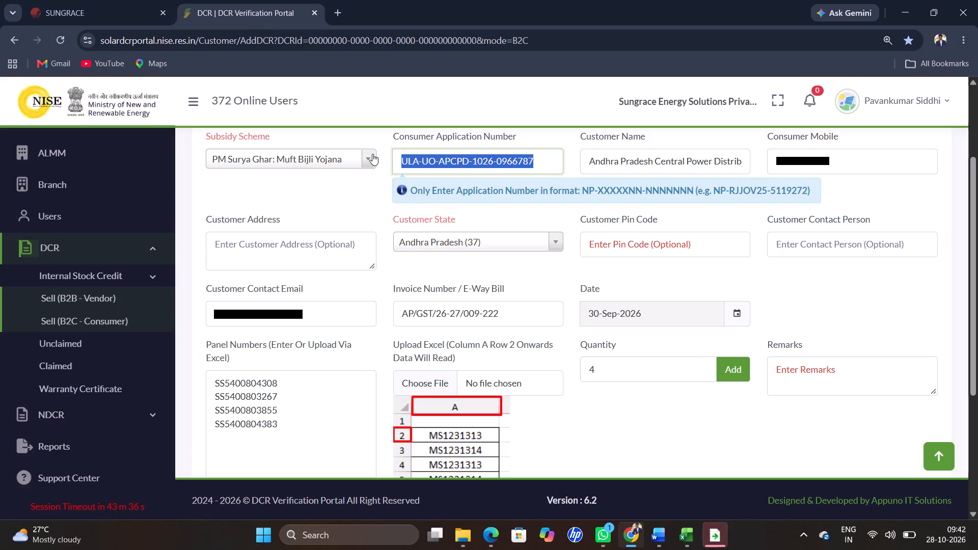
key("Delete")
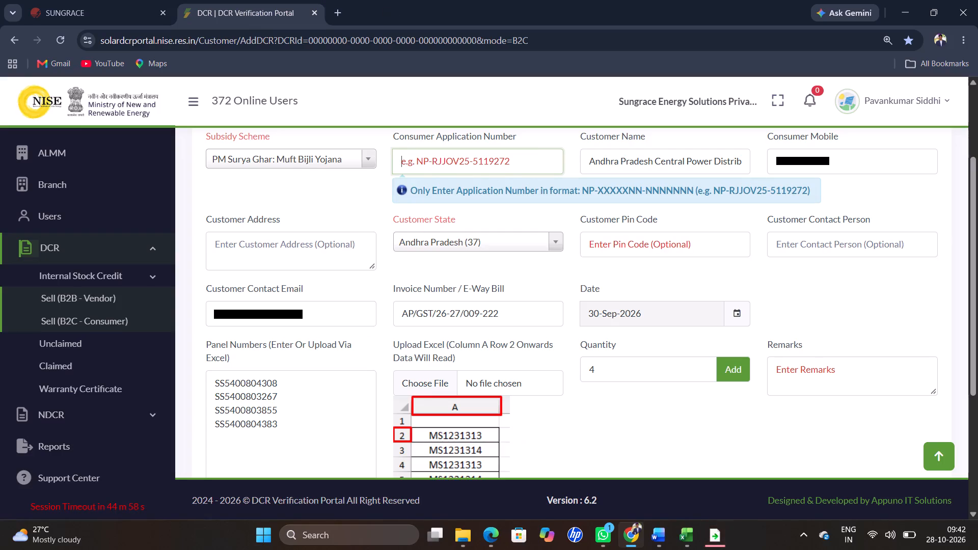
key("ctrl+v")
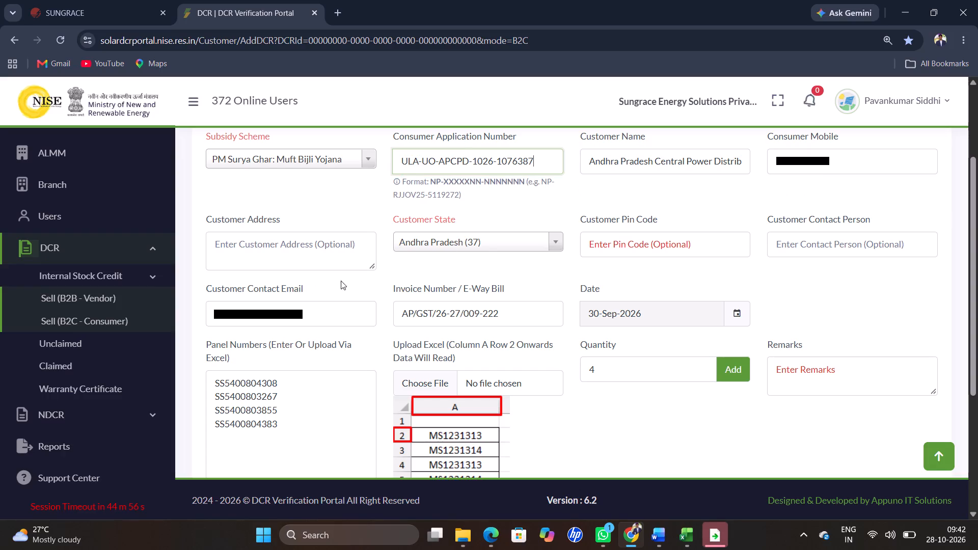
Clear the previous consumer's panel serial numbers from the Panel Numbers field of the DCR entry.
scroll(456, 361, "down", 1)
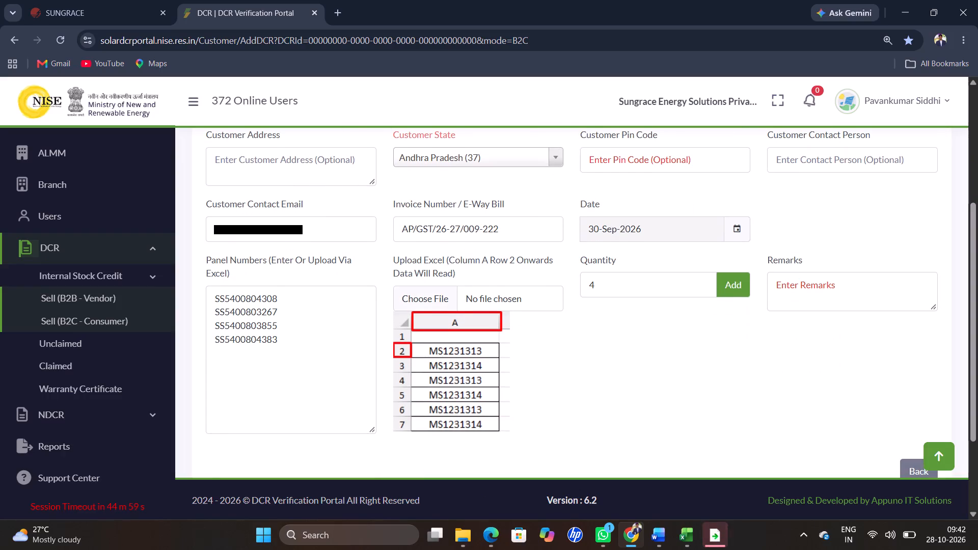
left_click_drag(284, 297, 223, 328)
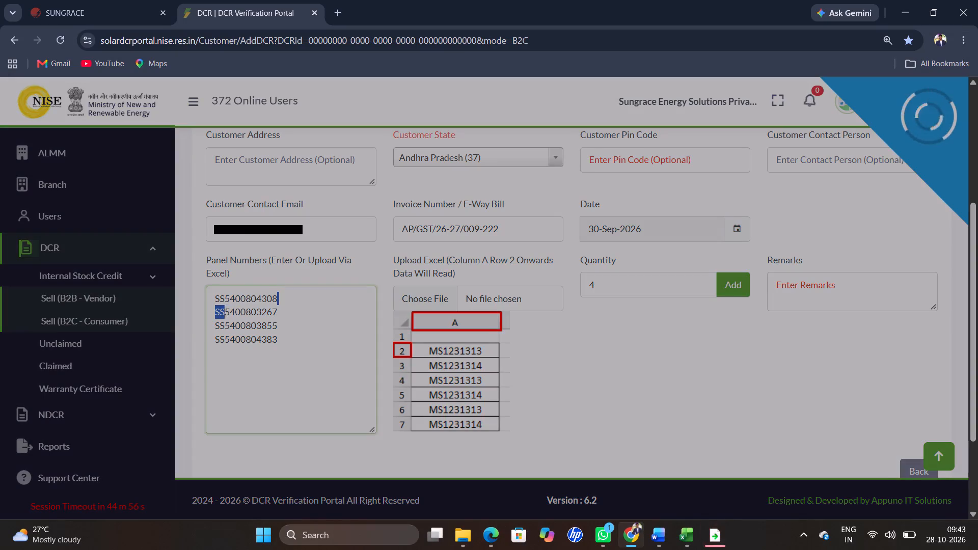
left_click_drag(223, 328, 298, 390)
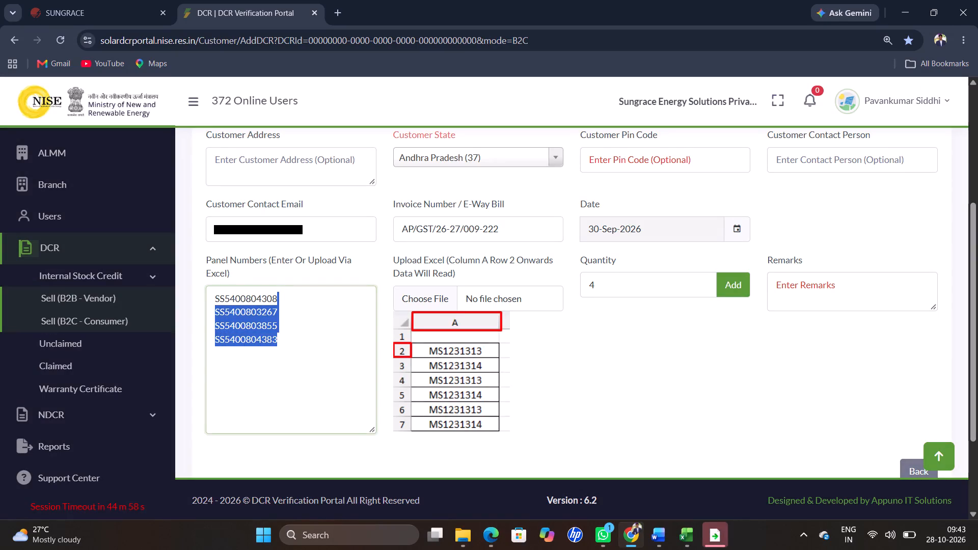
key("Delete")
key("BackSpace")
key("BackSpace")
key("BackSpace")
key("BackSpace")
key("BackSpace")
key("BackSpace")
key("BackSpace")
key("BackSpace")
key("BackSpace")
key("BackSpace")
key("BackSpace")
key("BackSpace")
key("BackSpace")
key("BackSpace")
key("BackSpace")
key("BackSpace")
key("BackSpace")
key("BackSpace")
key("BackSpace")
key("BackSpace")
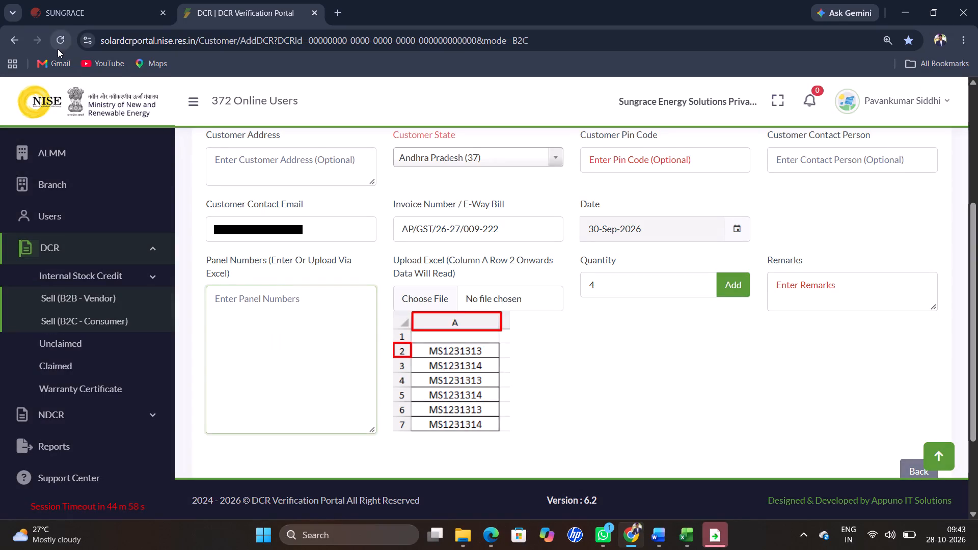
Copy the consumer's four panel serial numbers from the SUNGRACE quick copy details into the DCR entry's Panel Numbers field.
left_click(62, 11)
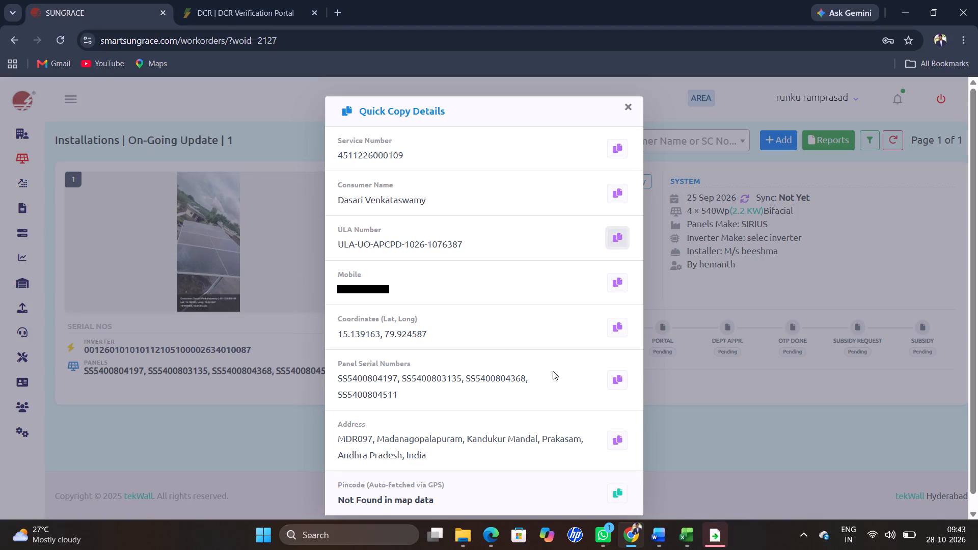
left_click(612, 380)
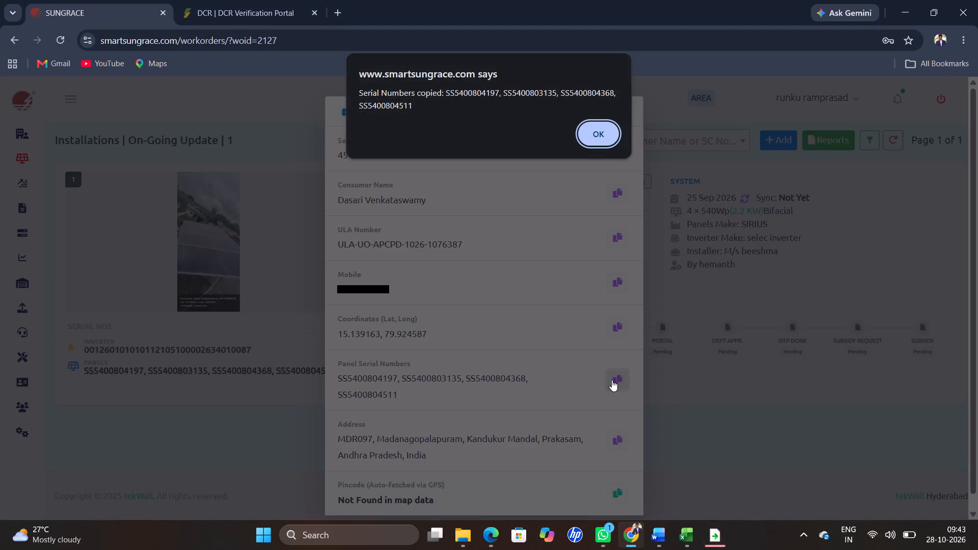
left_click(589, 128)
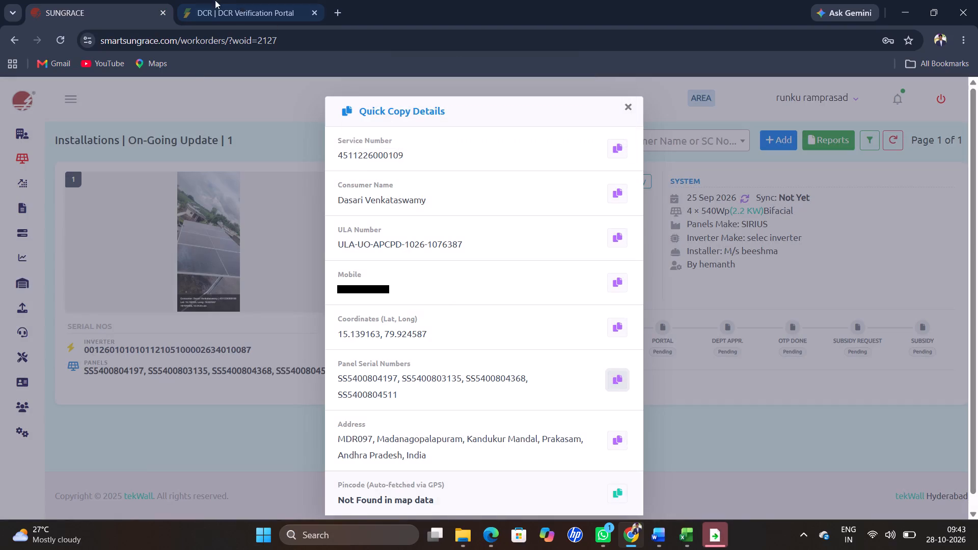
left_click(237, 0)
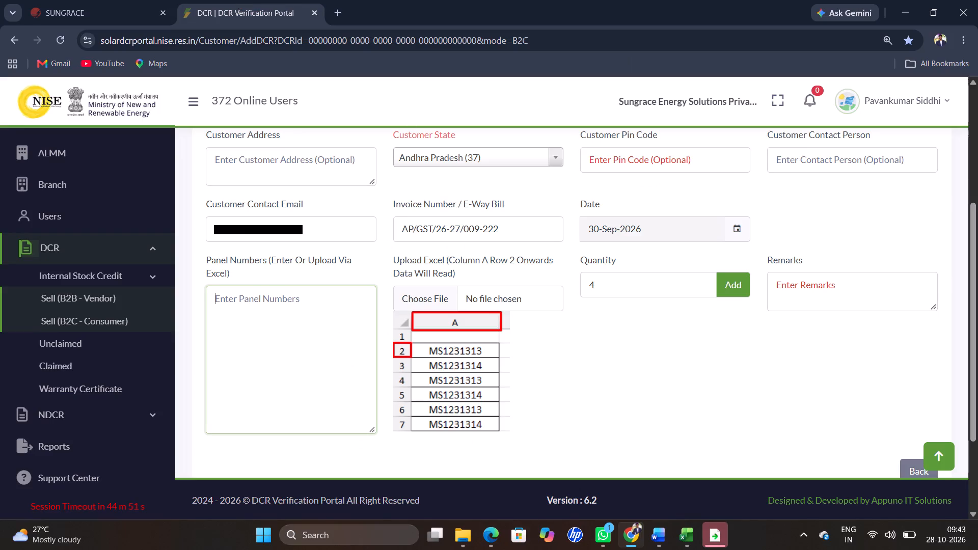
key("ctrl+v")
Put each of the four panel serial numbers on its own line, removing the separating commas.
left_click(281, 299)
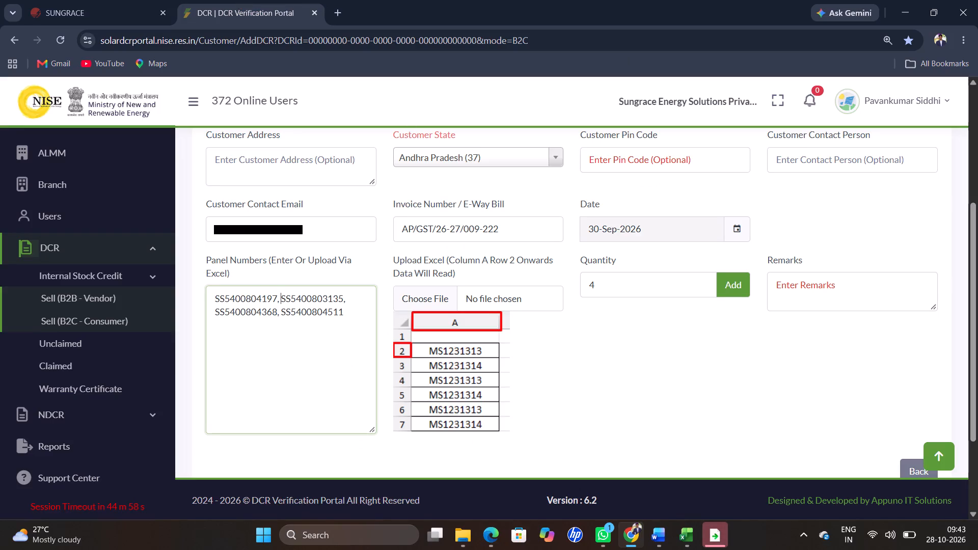
key("BackSpace")
key("BackSpace")
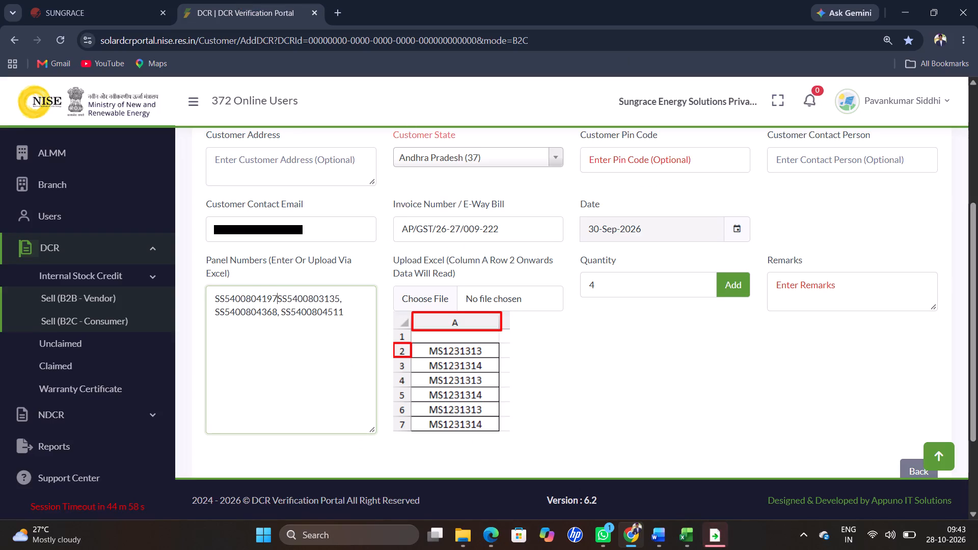
key("Down")
key("Right")
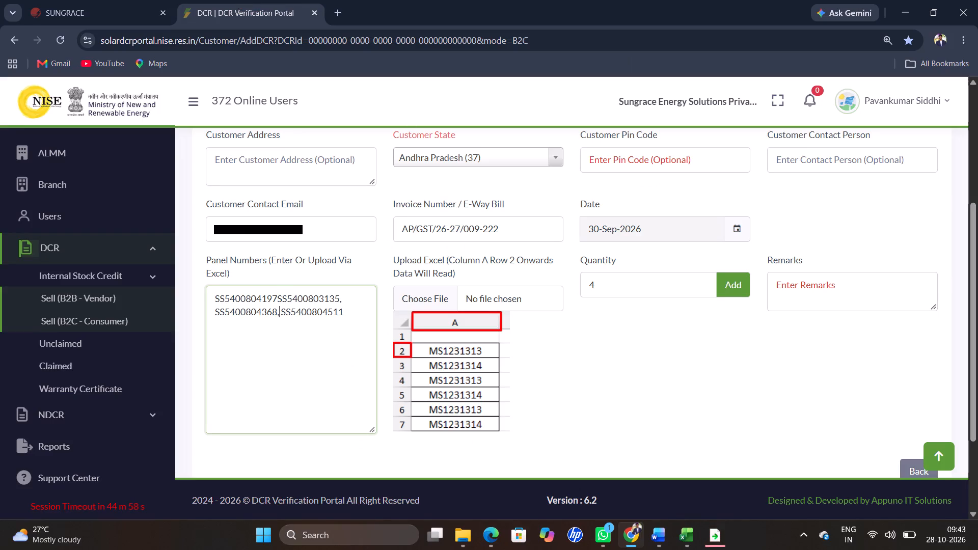
key("Right")
key("BackSpace")
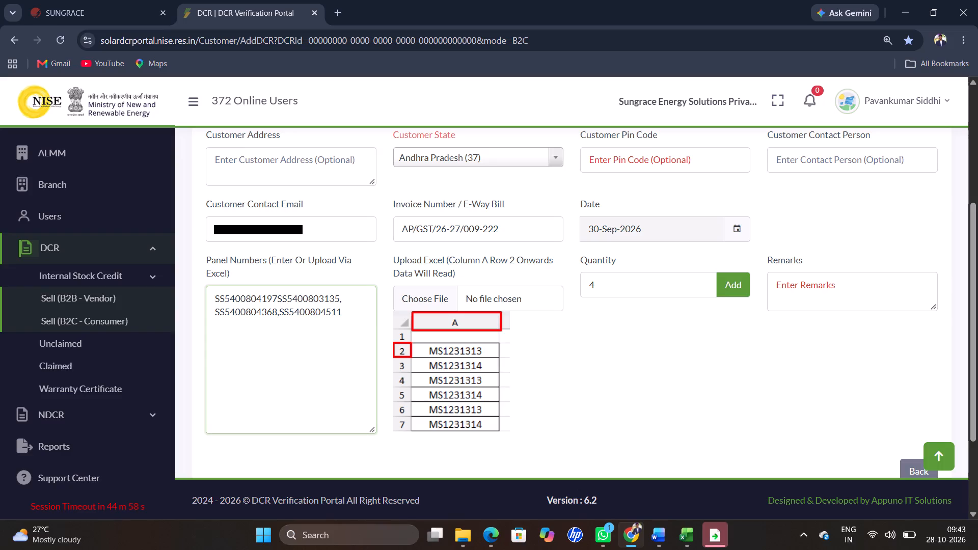
key("BackSpace")
key("Return")
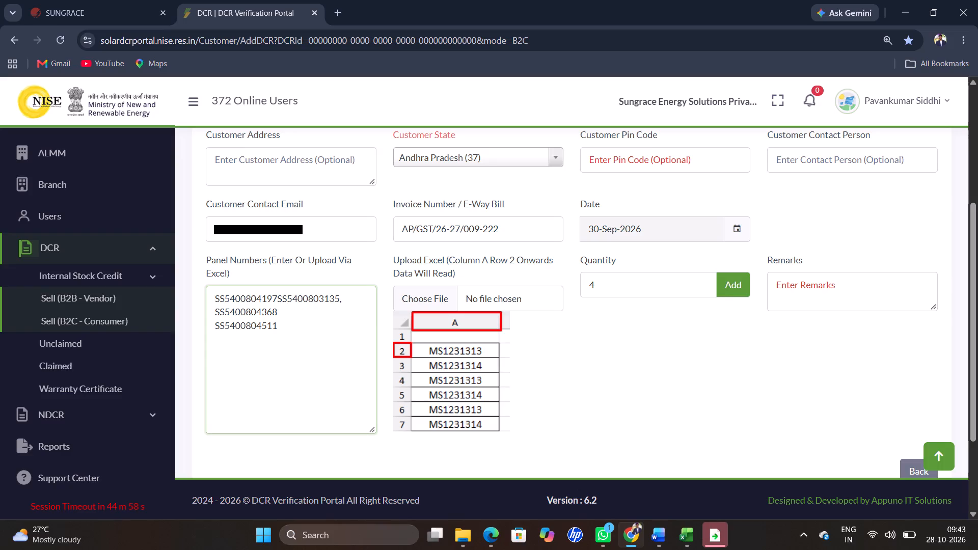
key("Up")
key("Up")
key("Up")
key("Right")
key("Right")
key("Right")
key("Right")
key("Right")
key("Right")
key("Right")
key("Right")
key("Right")
key("Right")
key("Right")
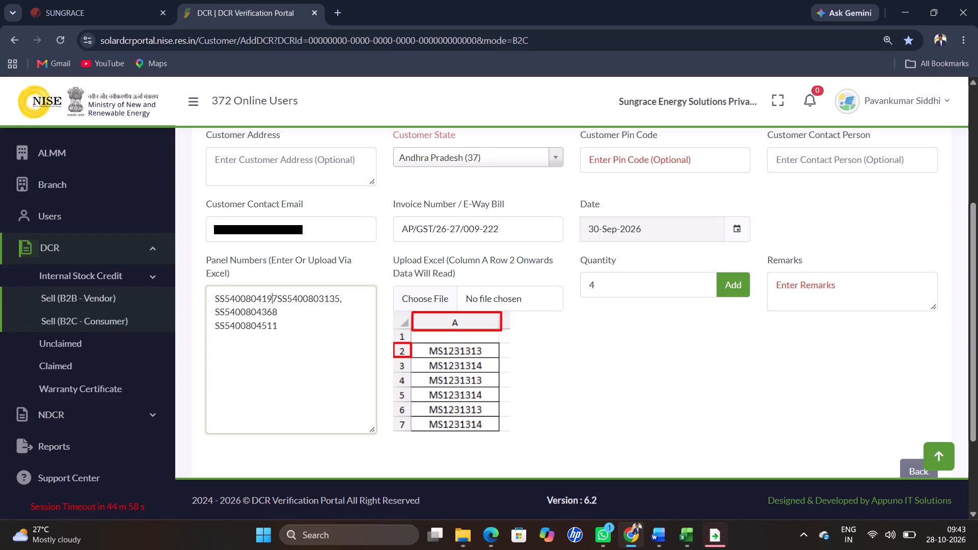
key("Right")
key("Return")
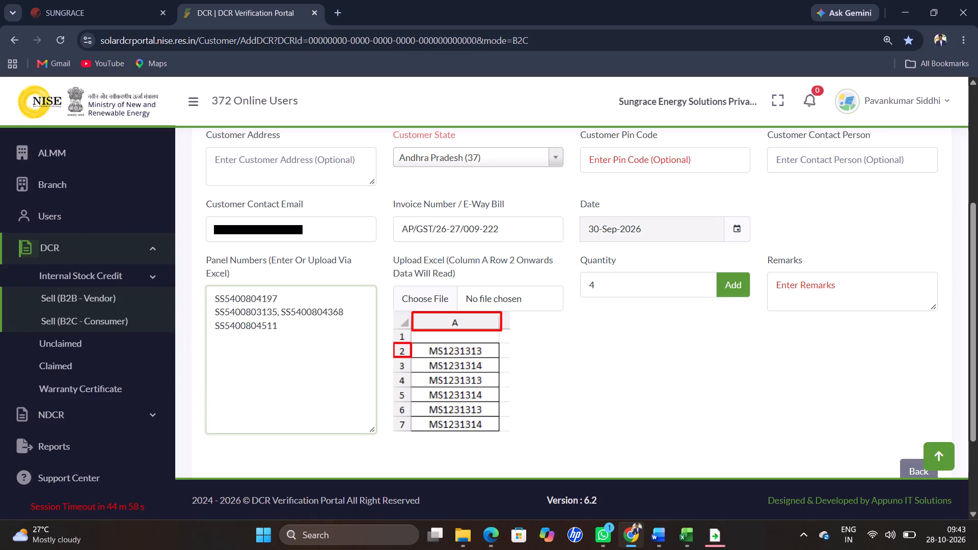
key("Right")
key("Right")
key("Right")
key("Right")
key("Right")
key("Right")
key("Right")
key("Right")
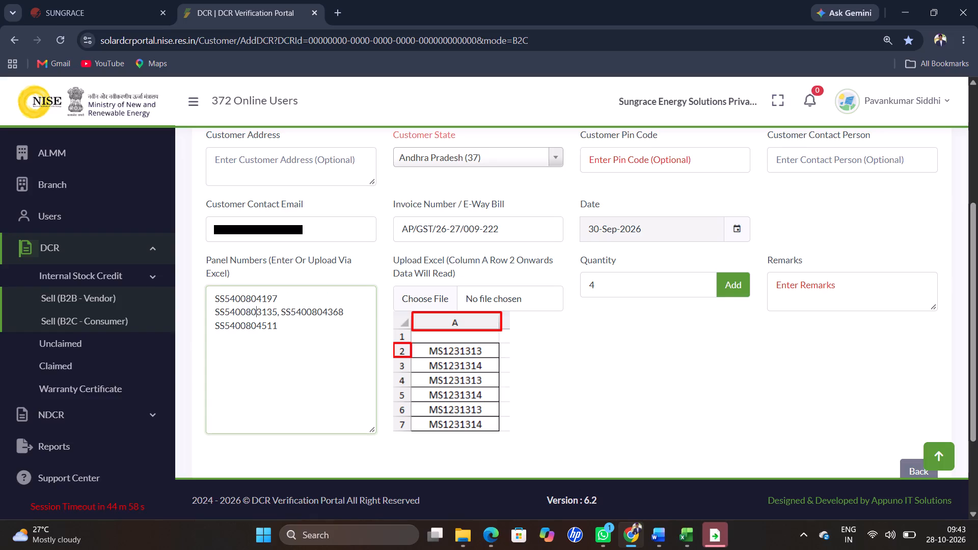
key("Right")
key("Right")
key("Right")
key("Right")
key("Right")
key("BackSpace")
key("Return")
Try to add the four listed panels to the DCR entry with the quantity of 4.
scroll(364, 335, "down", 2)
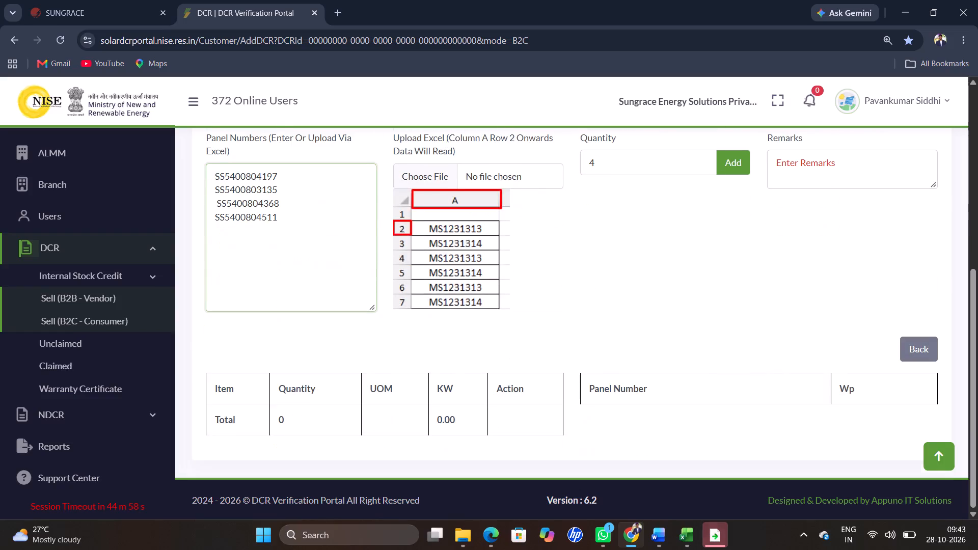
scroll(505, 328, "up", 1)
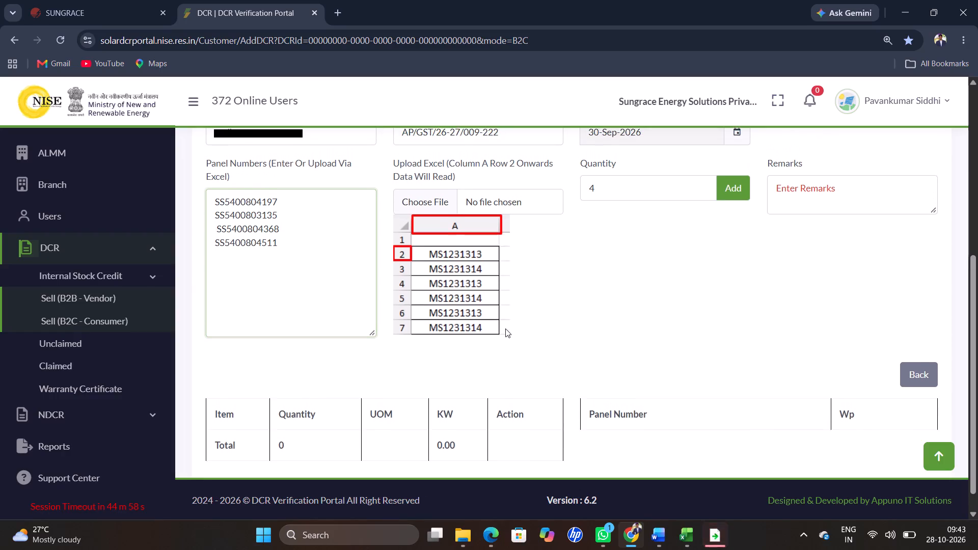
scroll(505, 328, "up", 1)
left_click(727, 199)
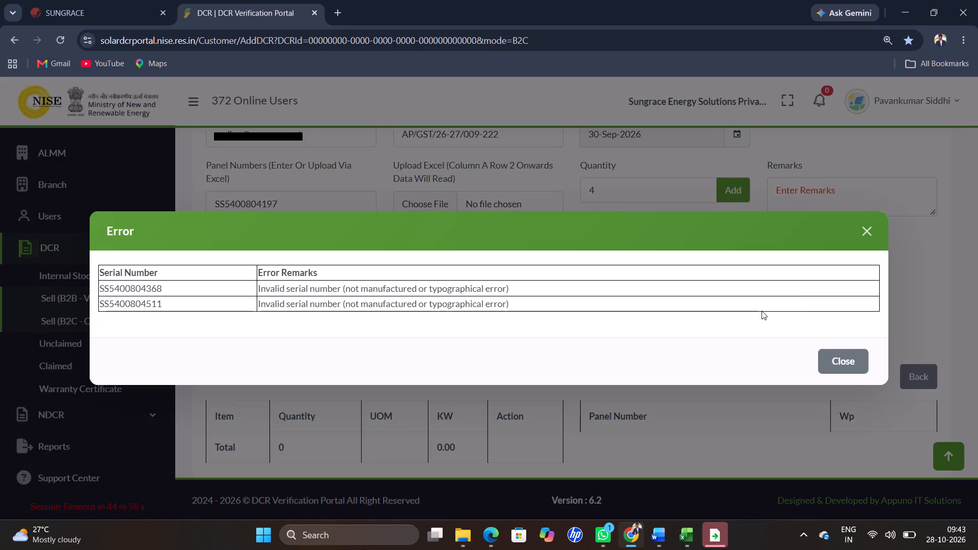
left_click(843, 362)
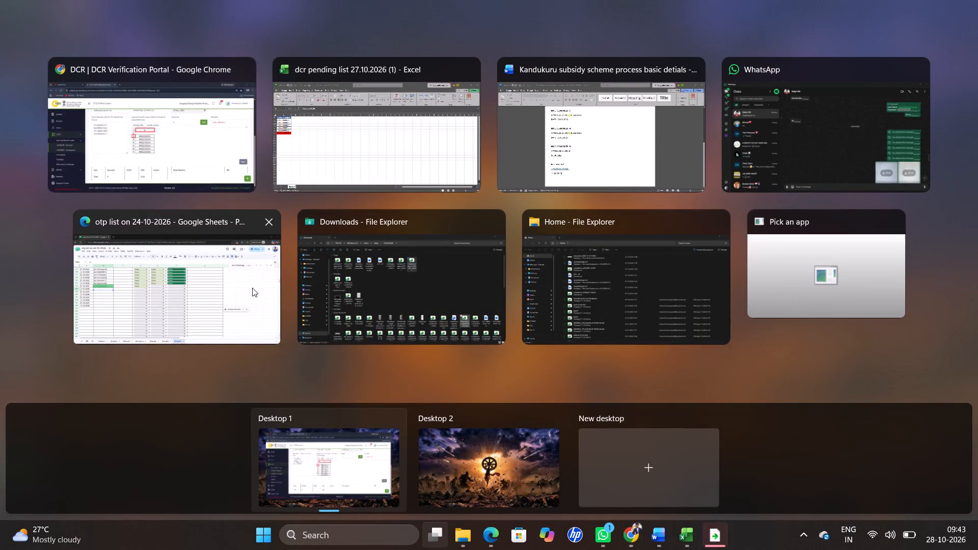
Switch to the Excel dcr pending list and fill the consumer's service number cell A6 with red.
left_click(344, 95)
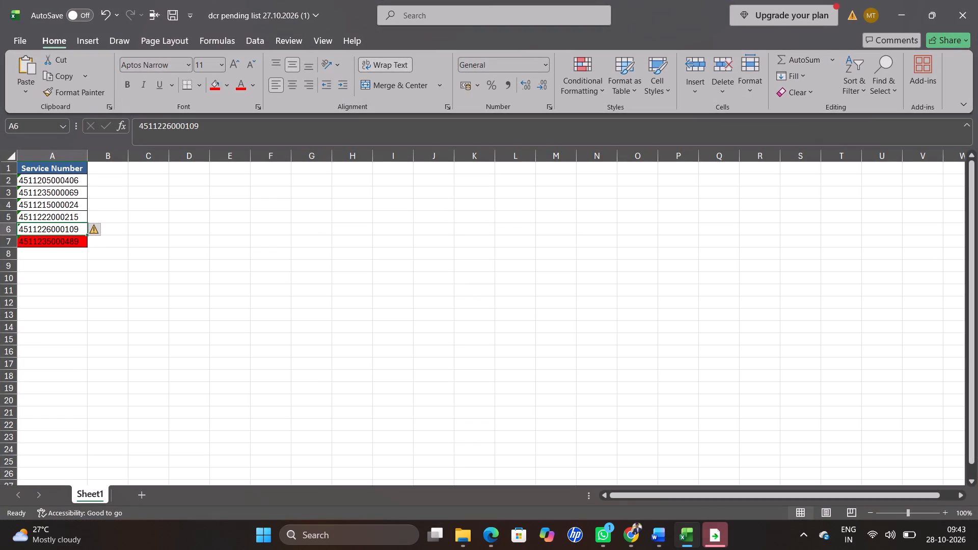
left_click(216, 88)
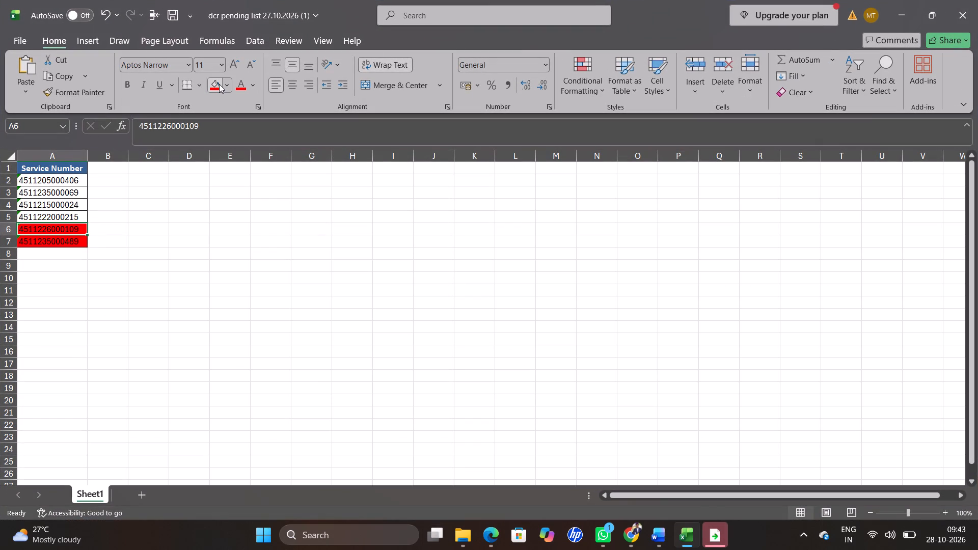
left_click(218, 84)
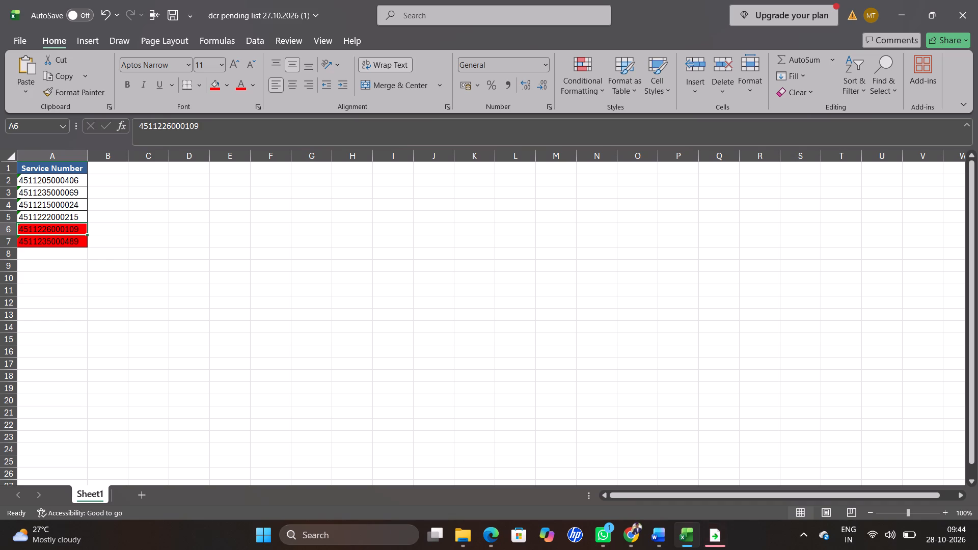
Copy the service number in cell A5 of the Excel dcr pending list and search the SUNGRACE work orders for it.
left_click(75, 216)
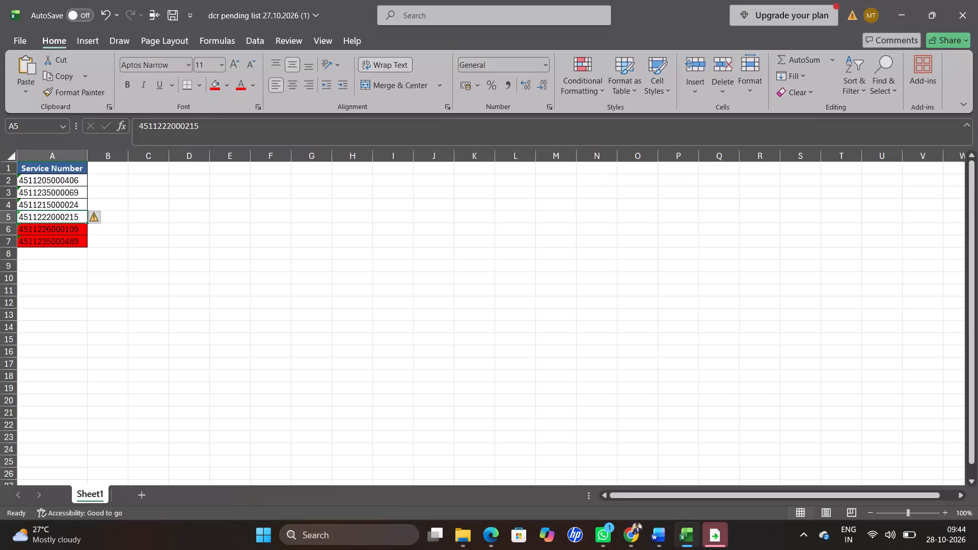
key("ctrl+c")
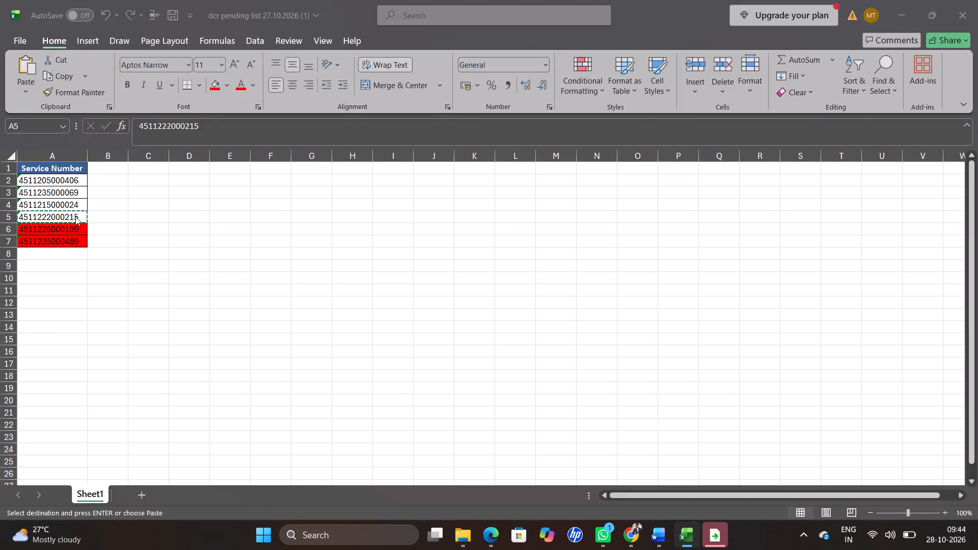
left_click(321, 115)
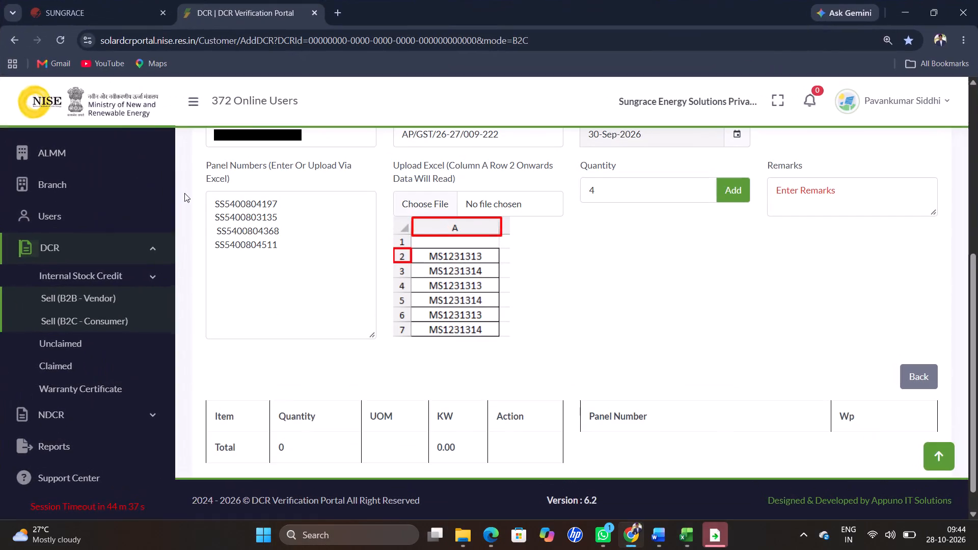
left_click(90, 0)
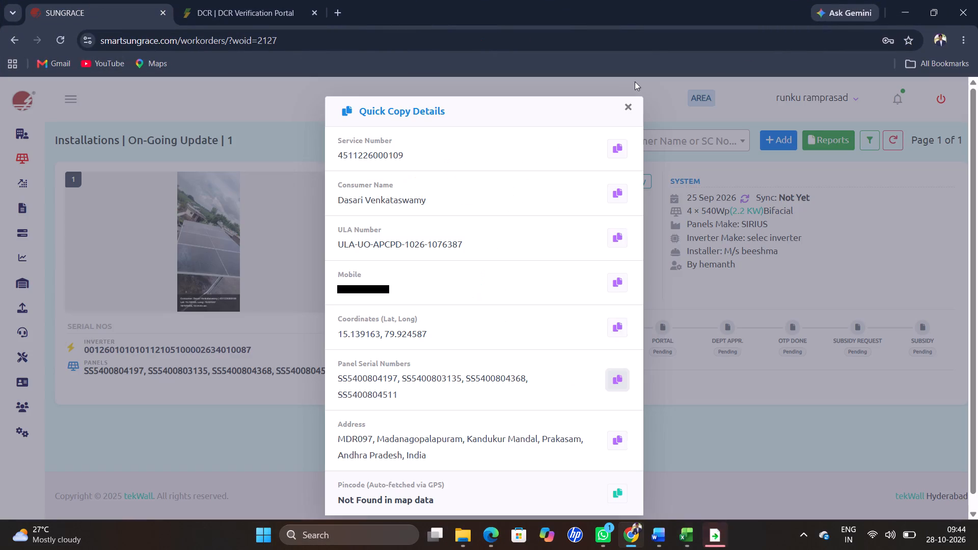
left_click(632, 101)
left_click(643, 135)
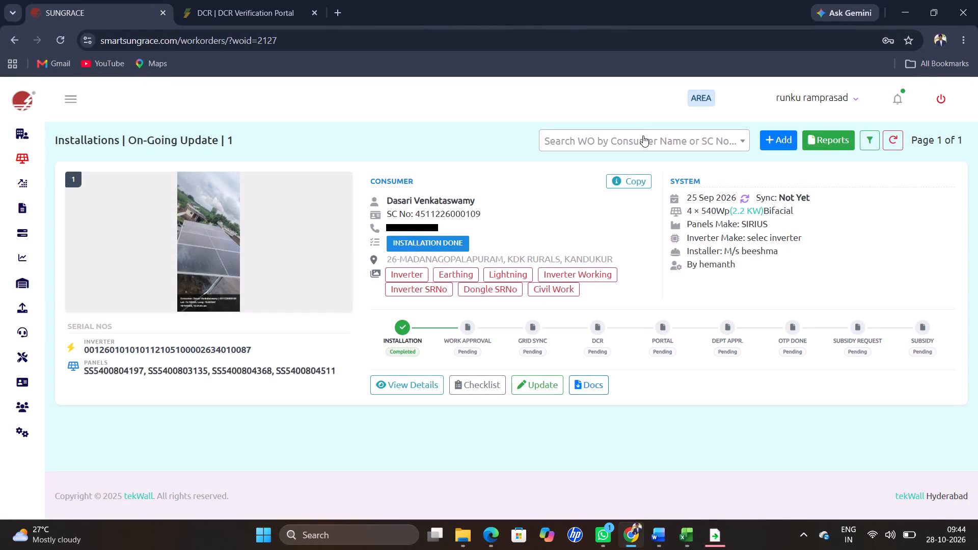
key("ctrl+v")
key("Return")
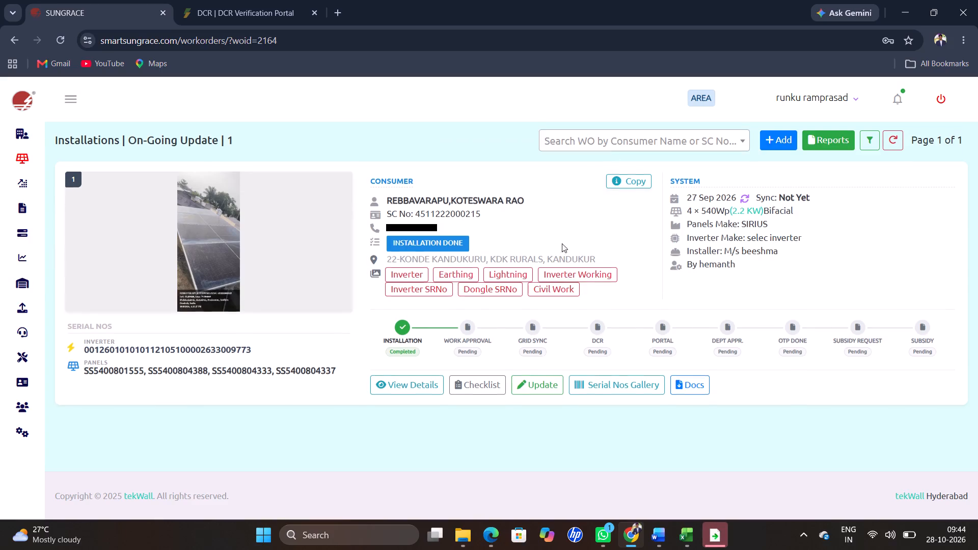
Replace the DCR entry's Consumer Application Number with the consumer's ULA number from the SUNGRACE quick copy details.
left_click(637, 180)
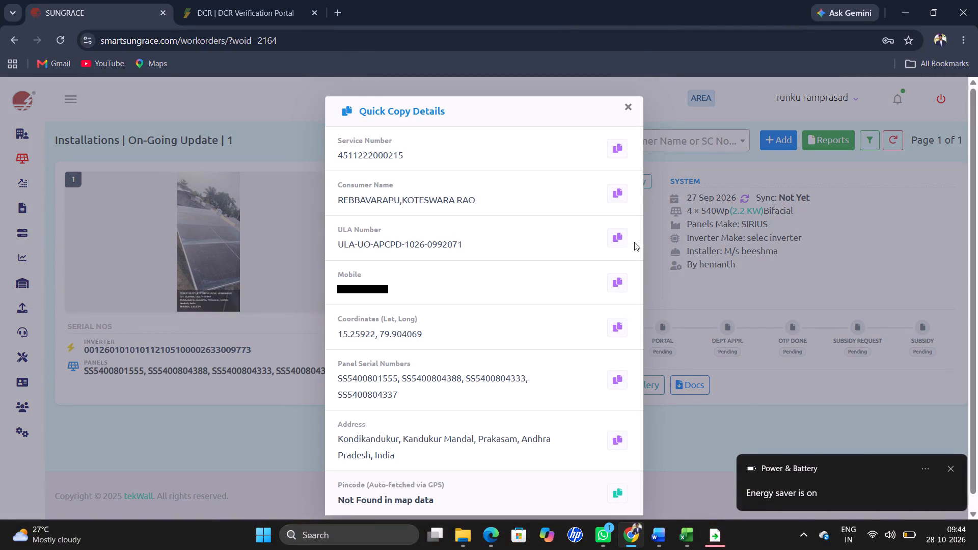
left_click(621, 239)
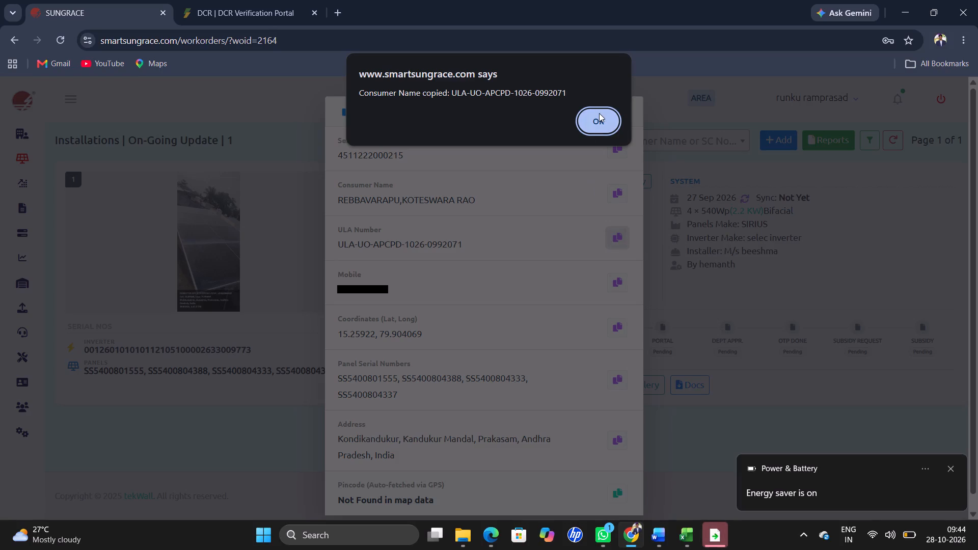
left_click(599, 113)
left_click(223, 0)
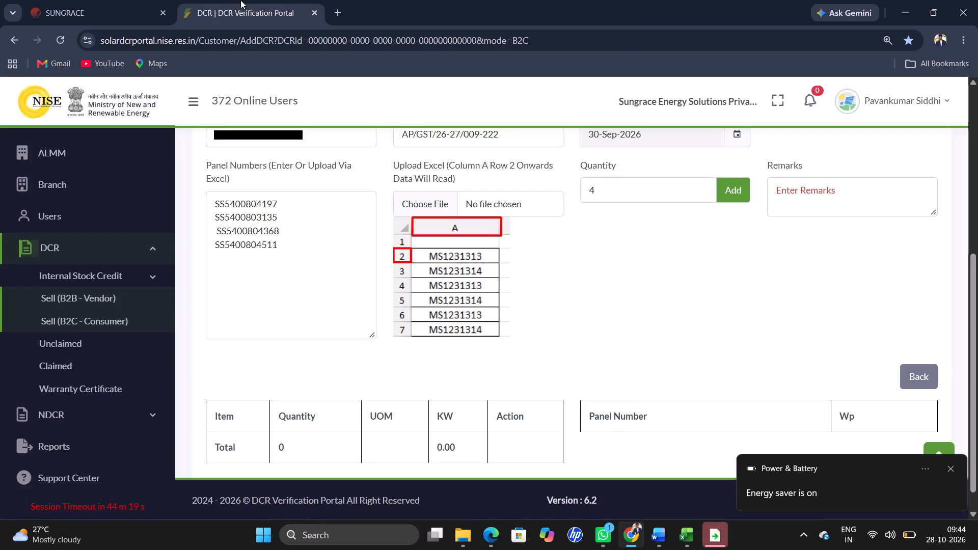
scroll(352, 224, "up", 5)
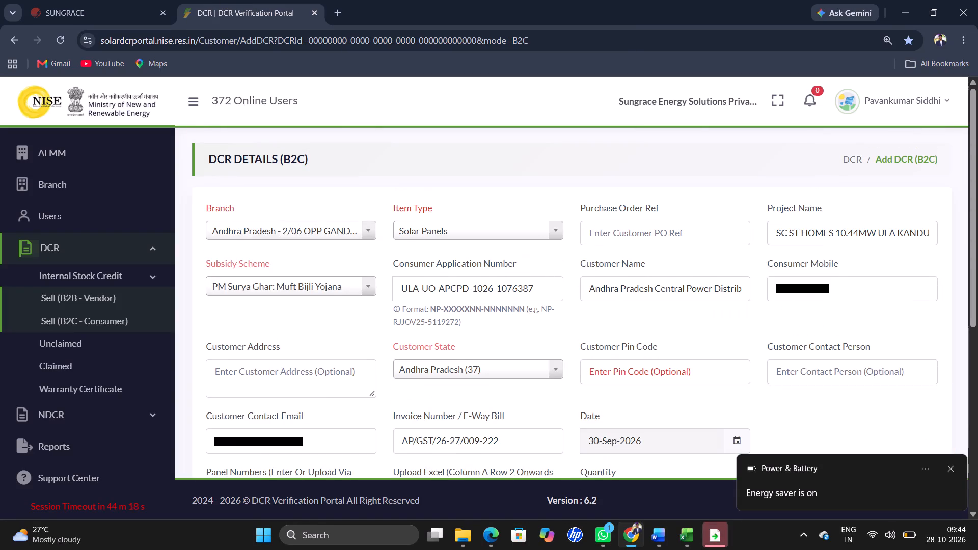
left_click_drag(539, 287, 377, 296)
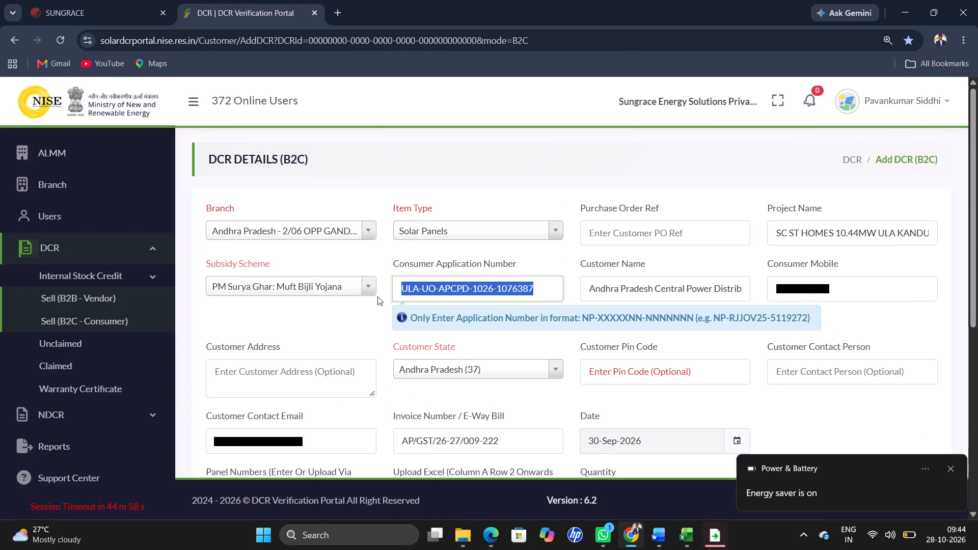
key("BackSpace")
key("ctrl+v")
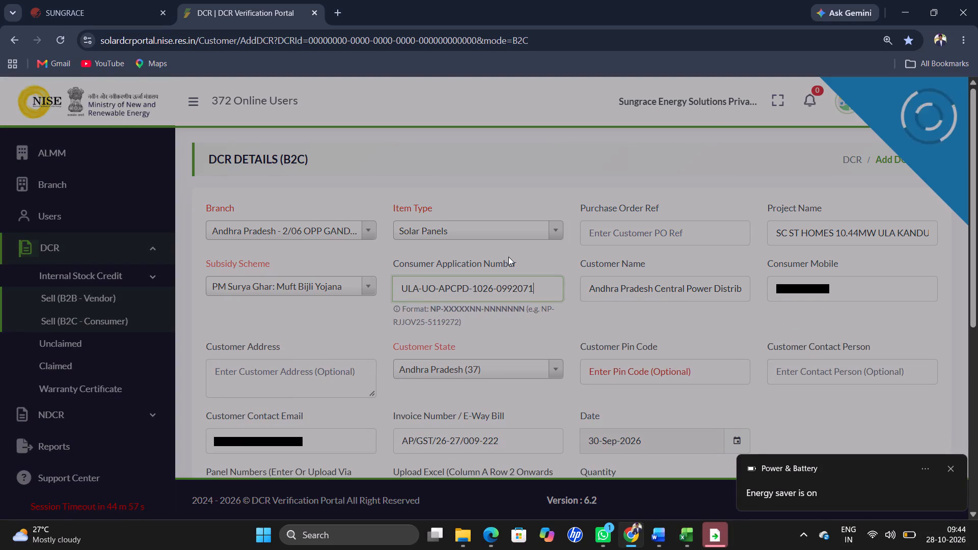
scroll(476, 279, "down", 3)
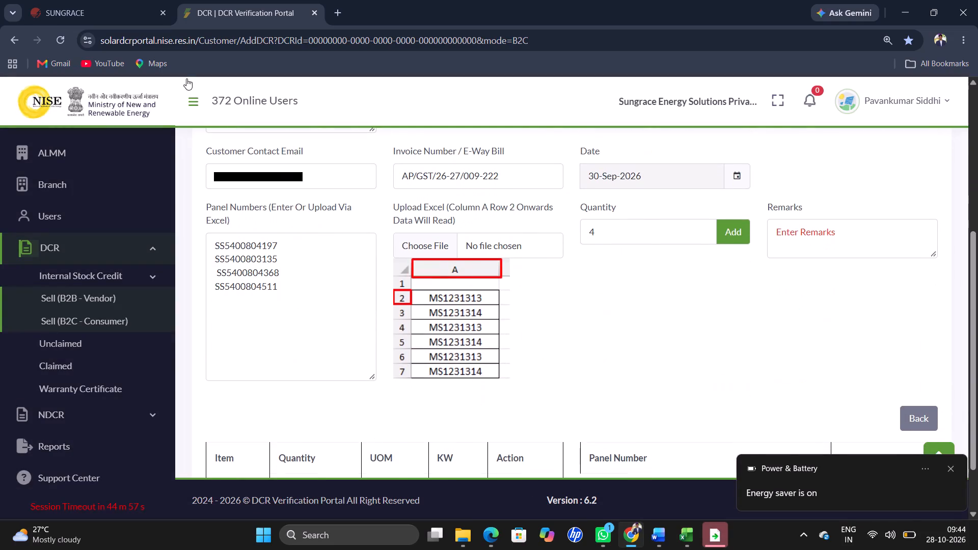
left_click(102, 4)
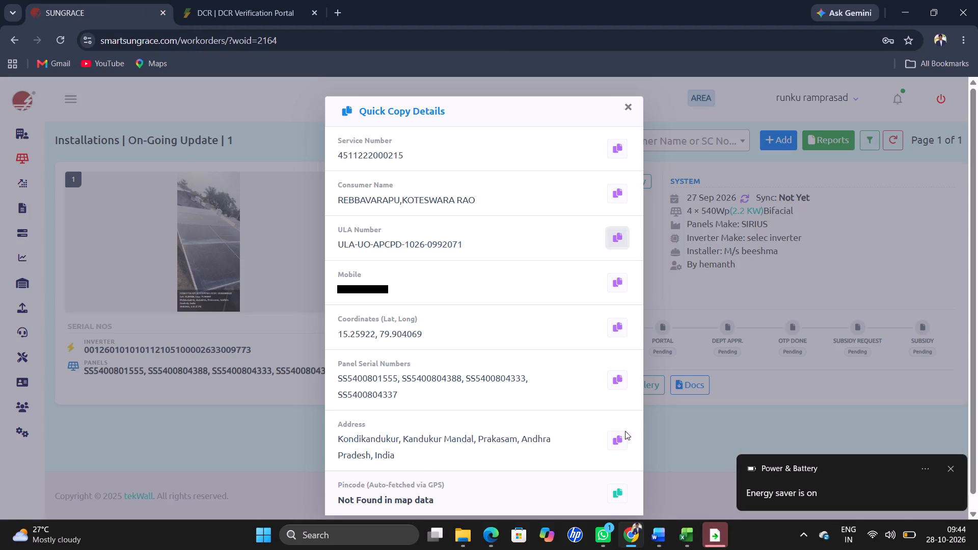
left_click(613, 376)
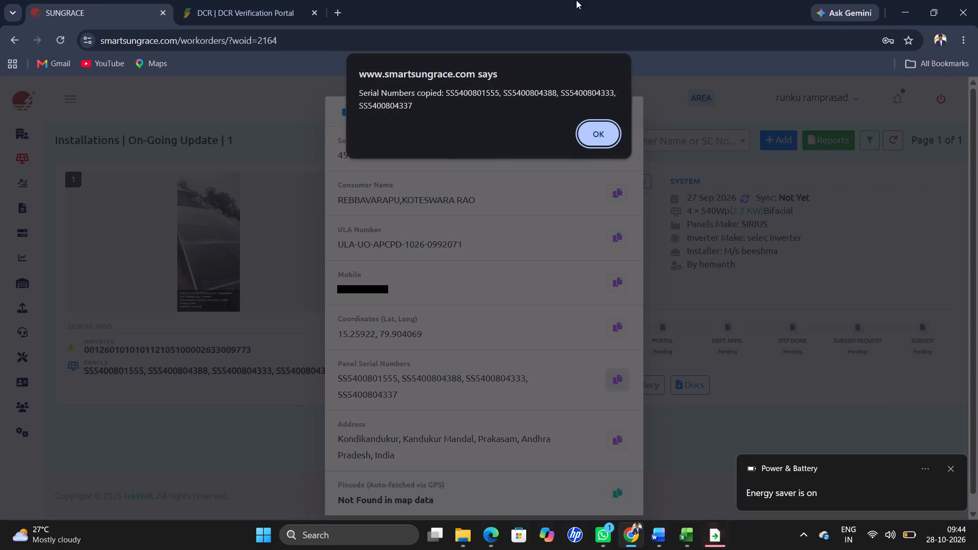
left_click(596, 130)
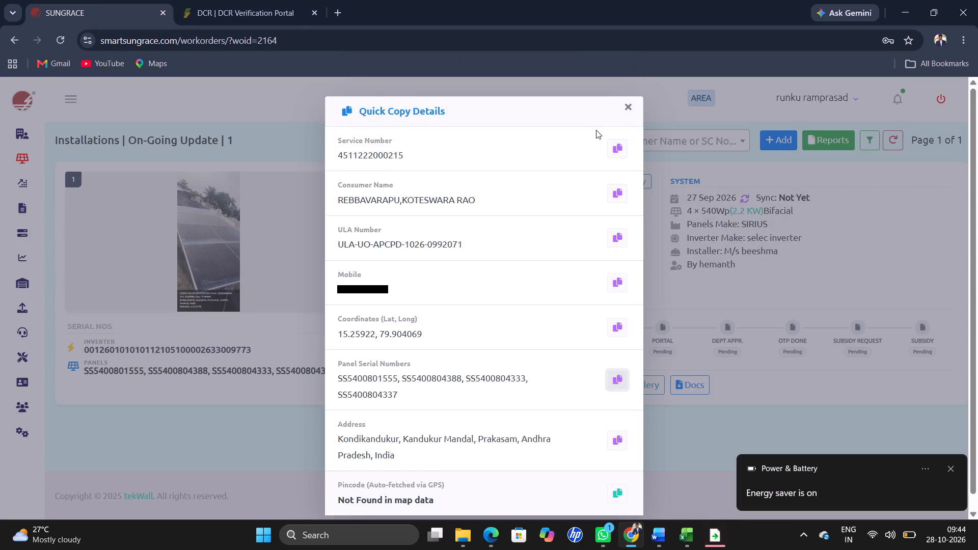
left_click(216, 1)
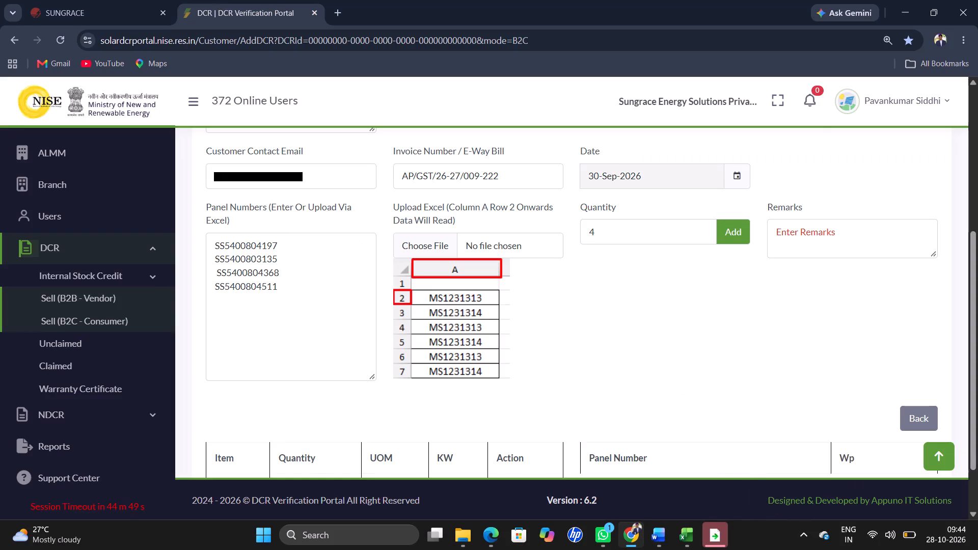
left_click_drag(212, 246, 305, 312)
key("Delete")
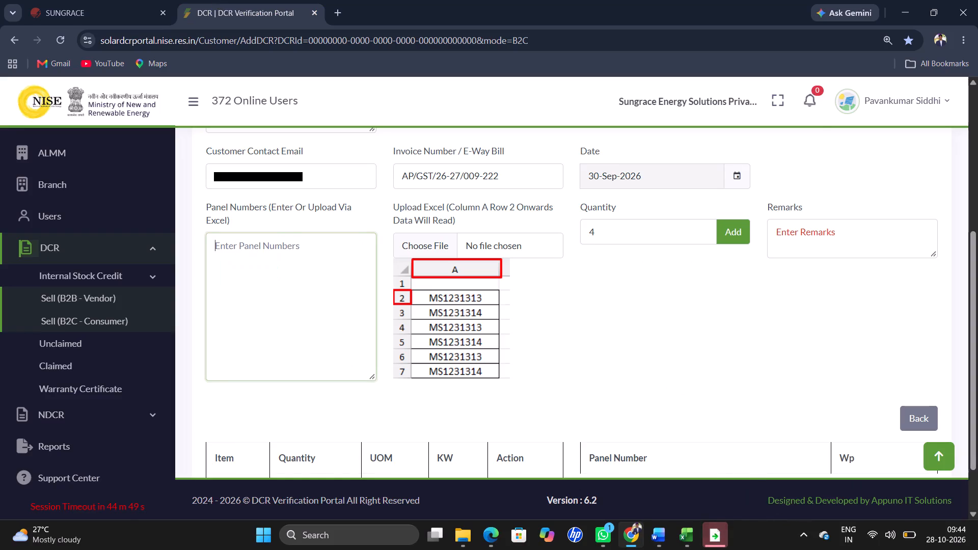
key("ctrl+v")
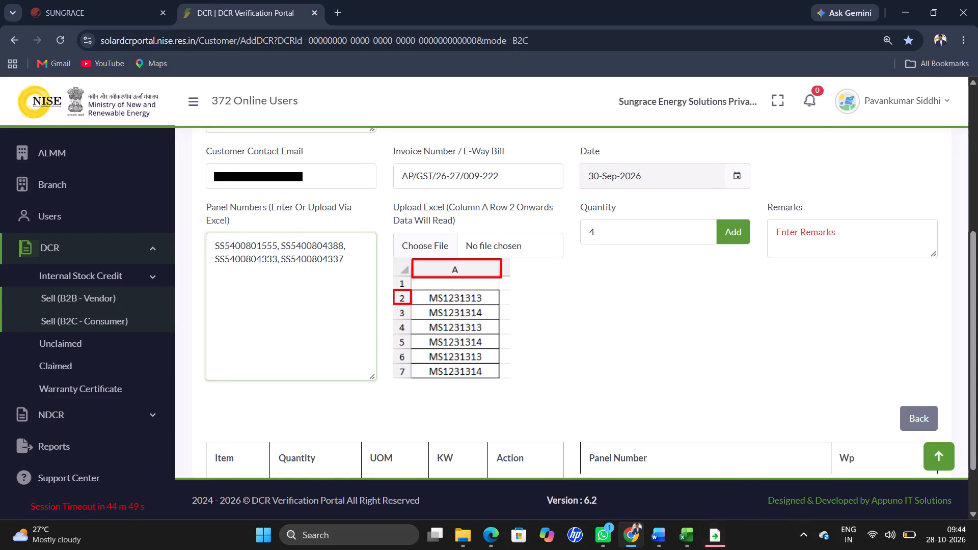
Put each of the four panel serial numbers on its own line, removing the separating commas and spaces.
left_click(280, 245)
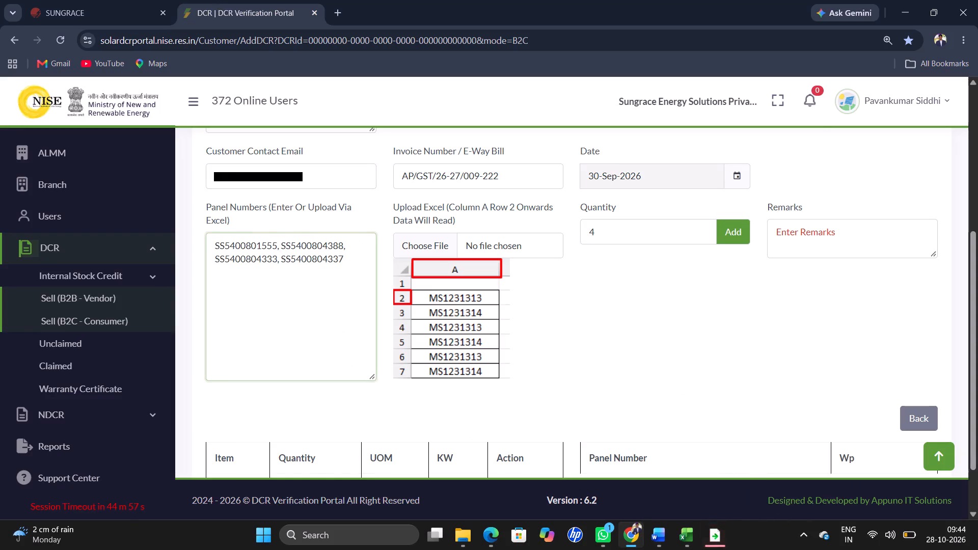
key("BackSpace")
key("BackSpace")
key("Return")
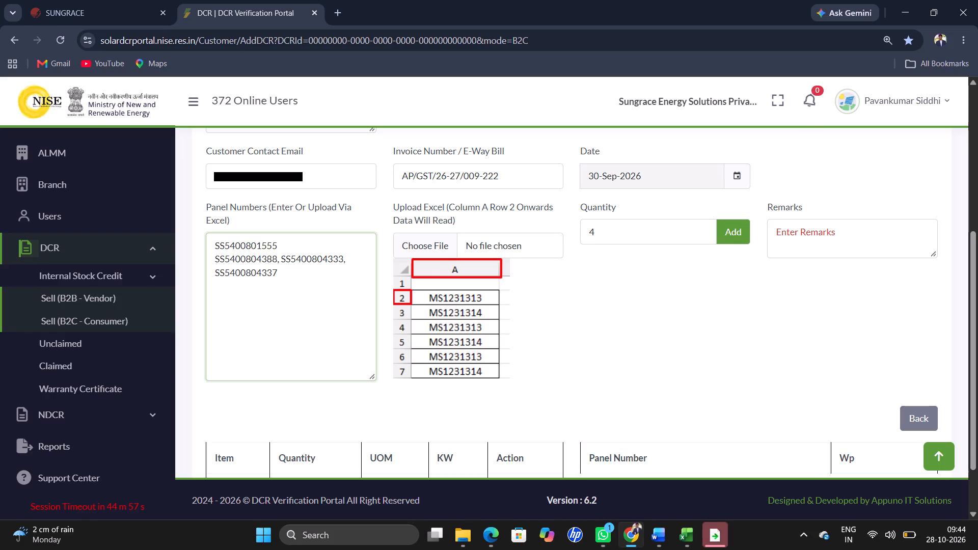
key("Right")
key("Right")
key("Right")
key("Right")
key("Right")
key("Right")
key("Right")
key("Right")
key("Right")
key("Right")
key("Right")
key("Right")
key("Right")
key("Right")
key("BackSpace")
key("BackSpace")
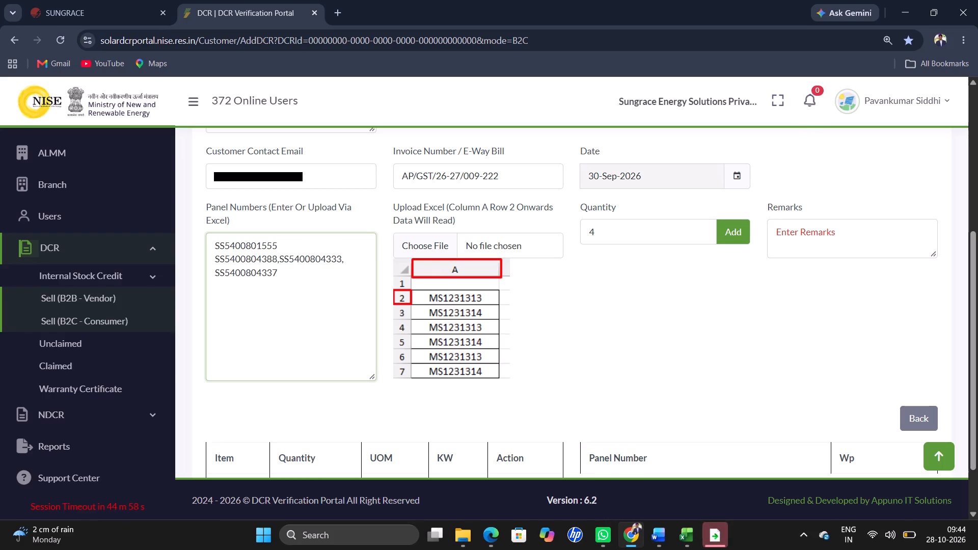
key("Return")
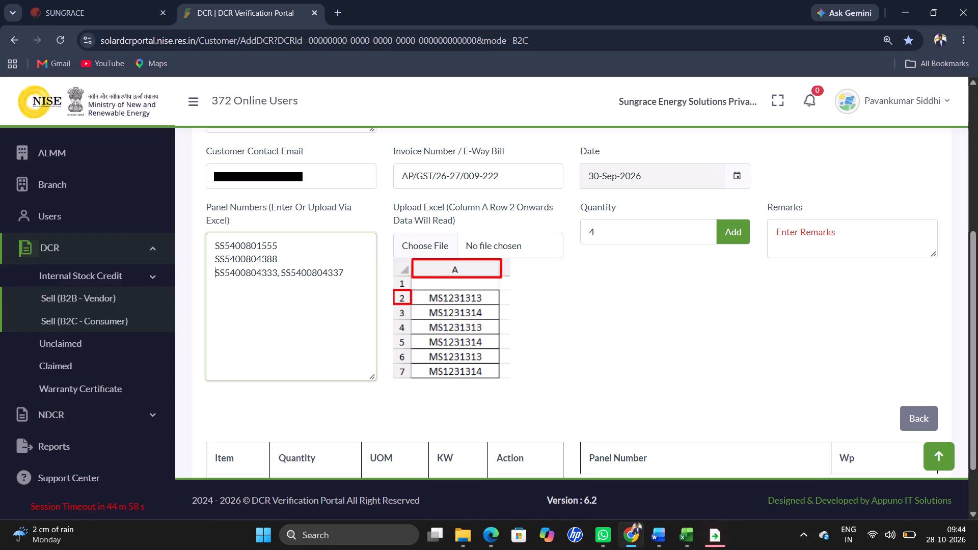
key("Right")
key("Right")
key("Right")
key("Right")
key("Right")
key("Right")
key("Right")
key("Right")
key("Right")
key("Right")
key("Right")
key("Right")
key("Right")
key("Right")
key("Right")
key("Right")
key("Left")
key("Left")
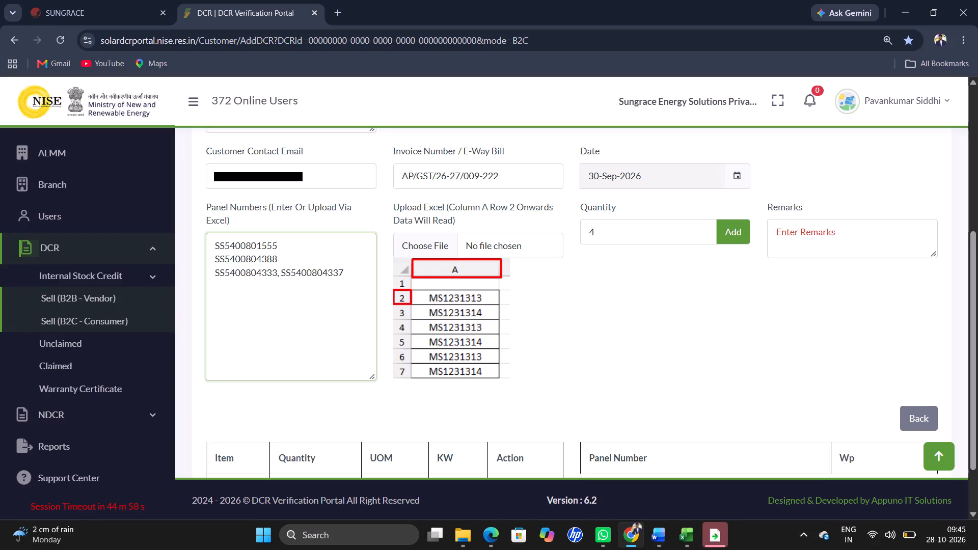
key("BackSpace")
key("BackSpace")
key("Return")
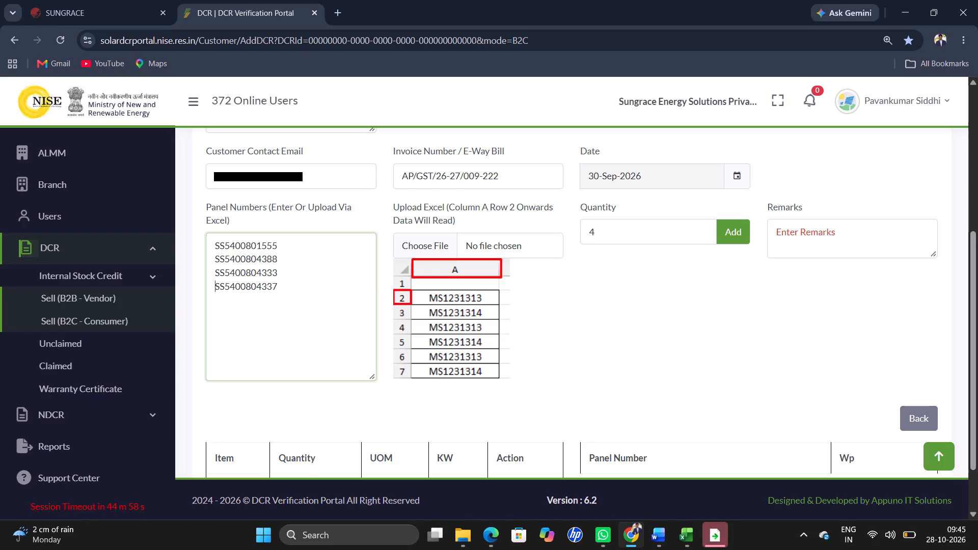
Try to add the four listed panels to the DCR entry with the quantity of 4.
left_click(723, 234)
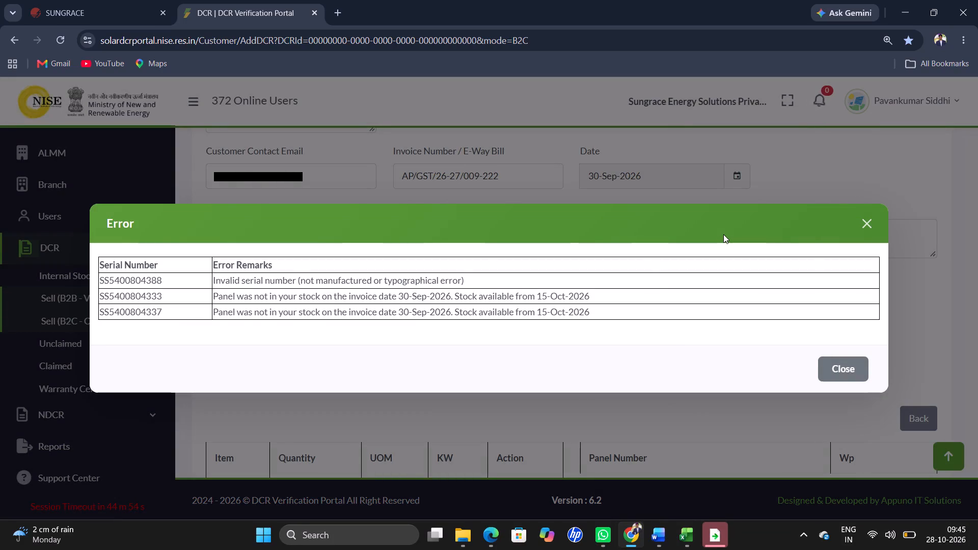
left_click(845, 369)
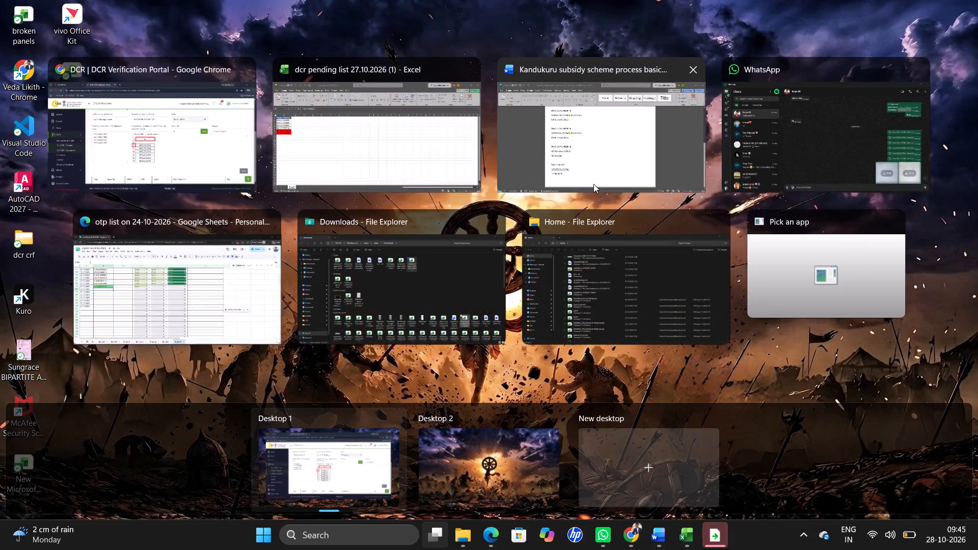
Switch to the Excel dcr pending list and fill the consumer's service number cell A5 with red.
left_click(485, 152)
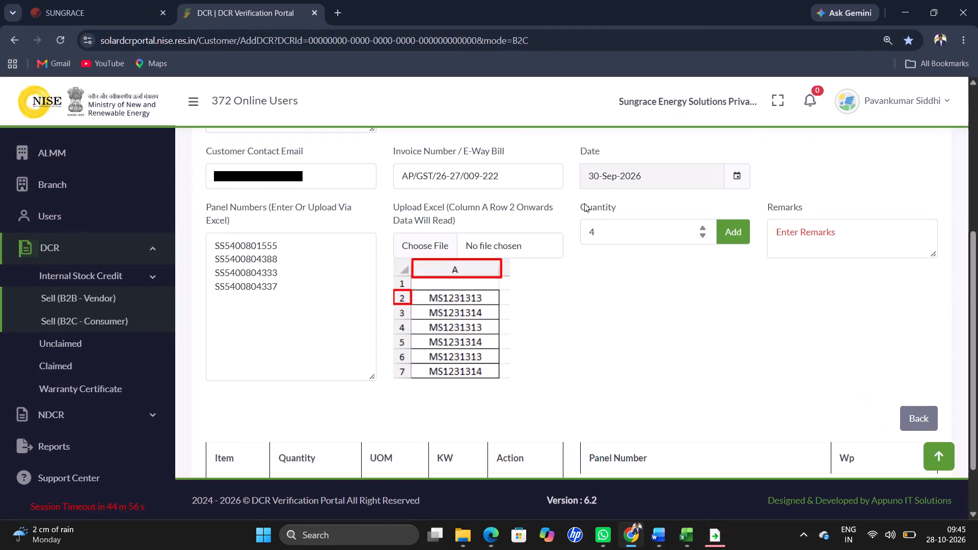
left_click(399, 85)
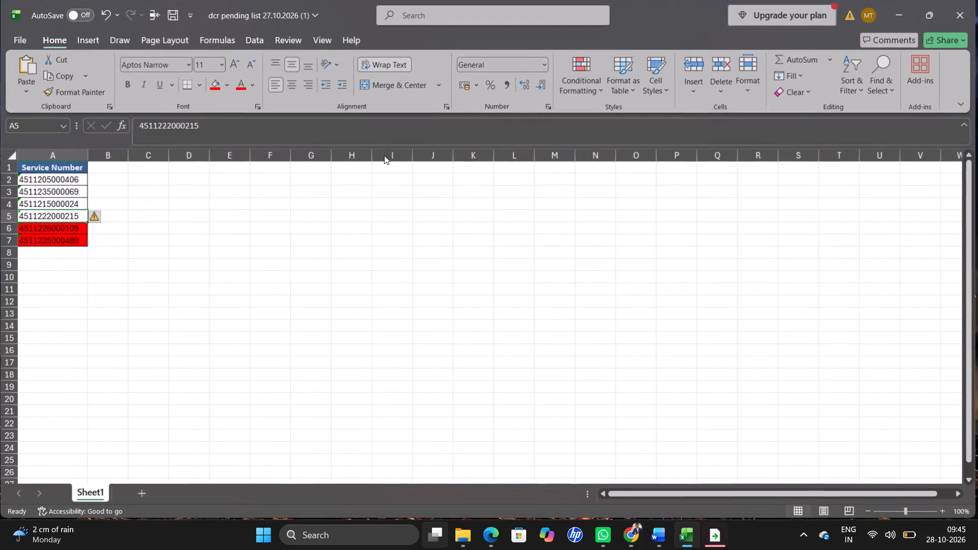
left_click(220, 85)
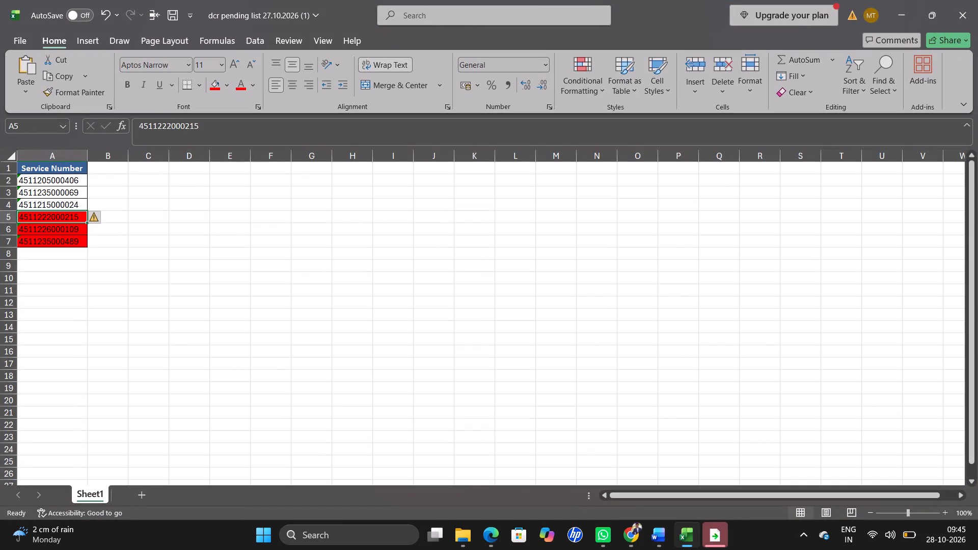
Copy the service number from cell A4 of the Excel pending list and open that consumer's installation in SUNGRACE.
left_click(66, 202)
key("ctrl+c")
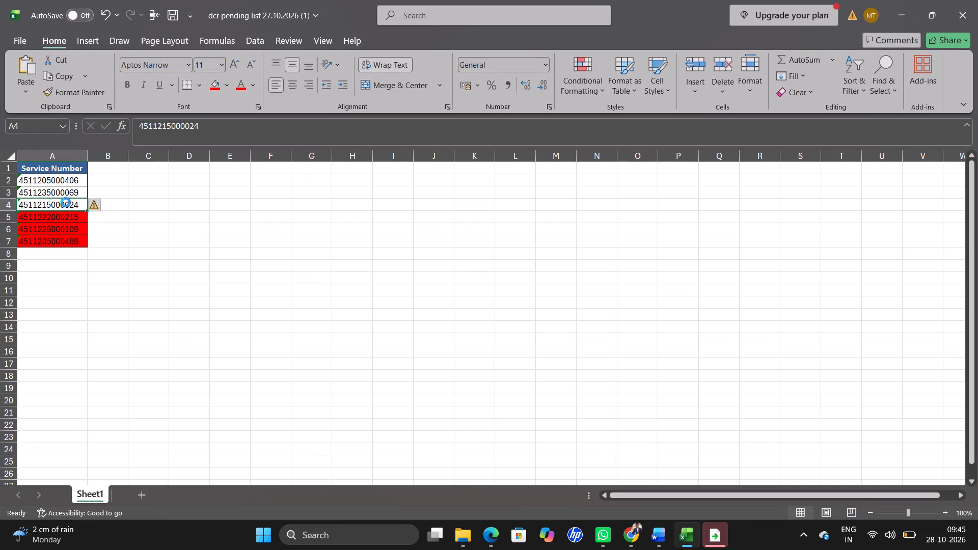
left_click(345, 143)
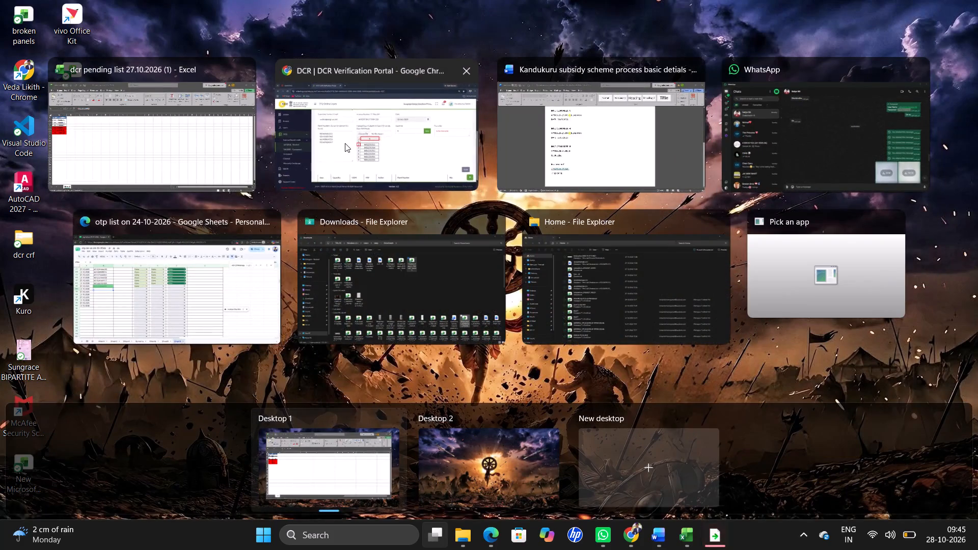
right_click(416, 246)
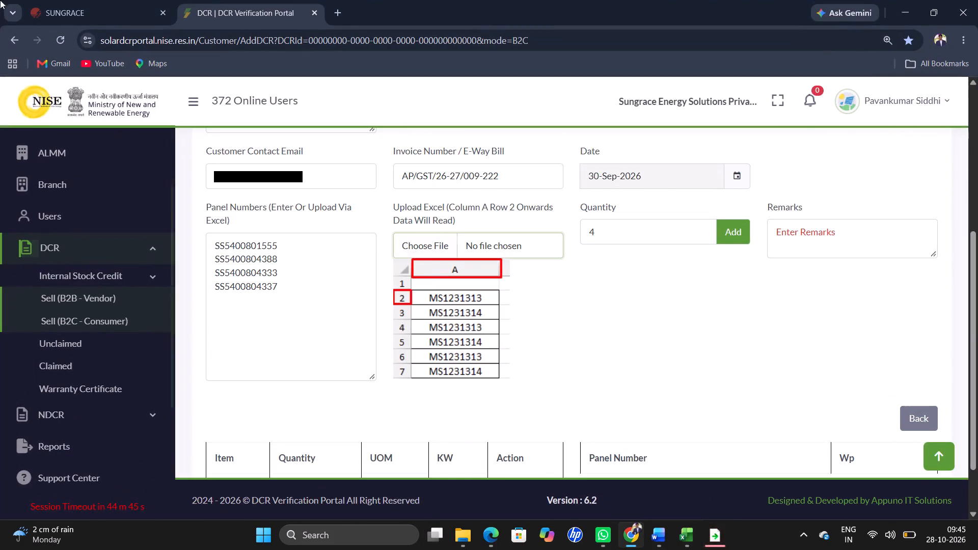
left_click(71, 6)
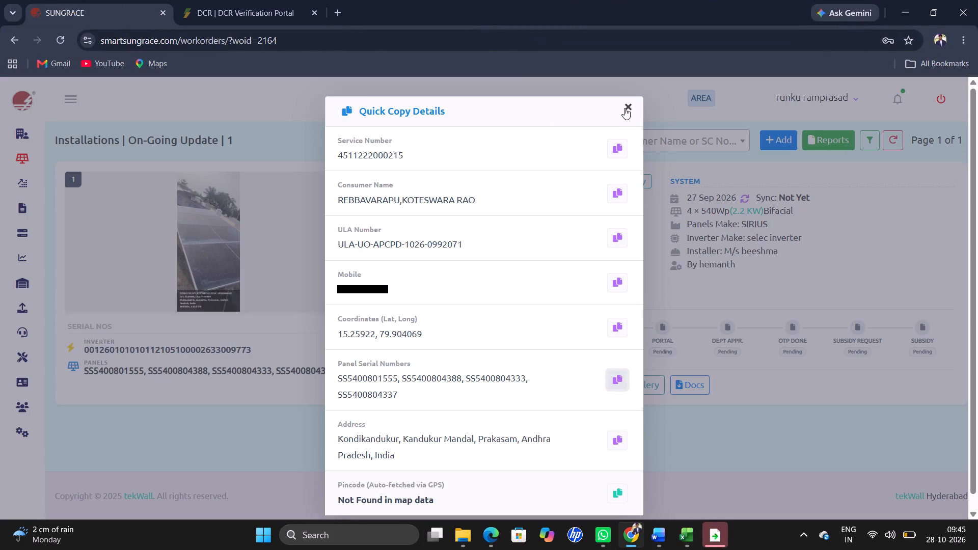
left_click(624, 108)
left_click(621, 136)
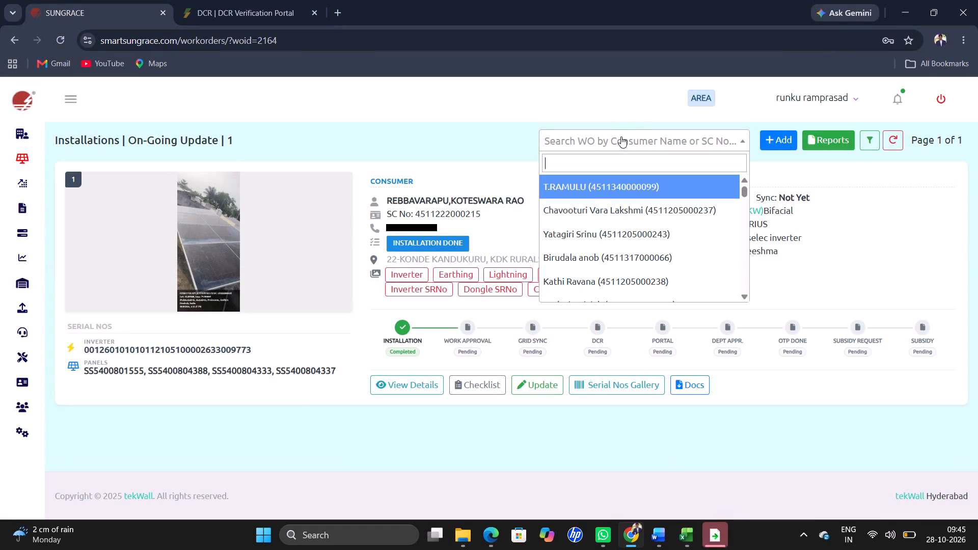
key("ctrl+v")
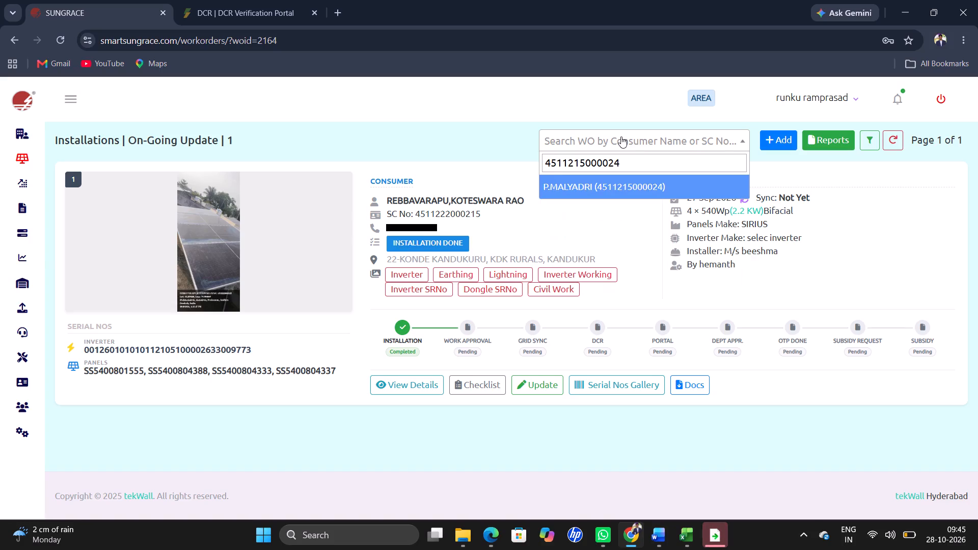
key("ctrl+Return")
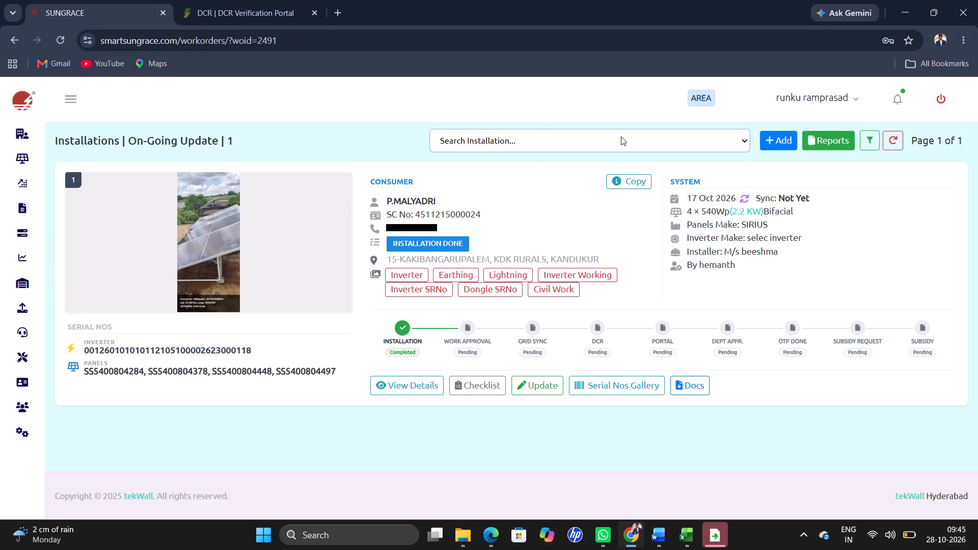
Replace the DCR entry's Consumer Application Number with the ULA number copied from this consumer's SUNGRACE quick copy details.
left_click(632, 177, "ctrl")
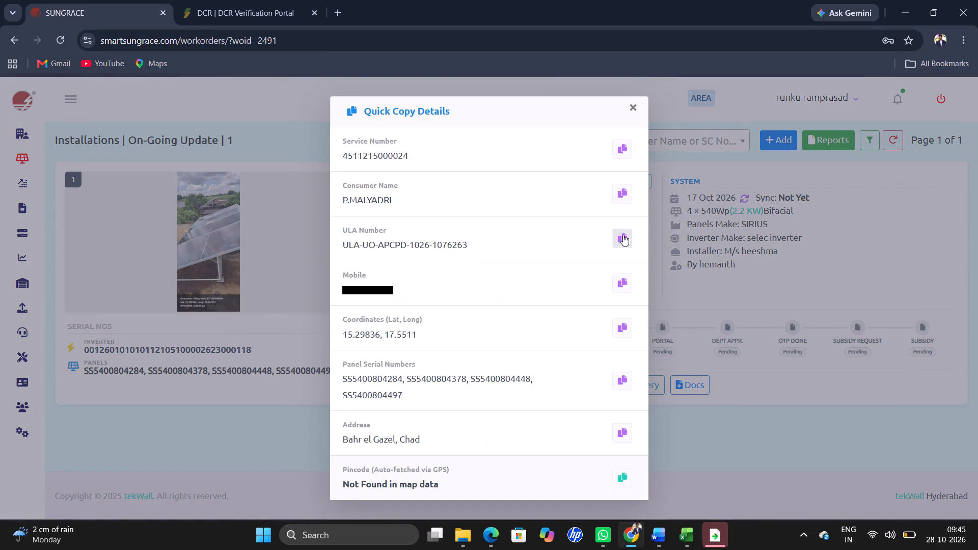
left_click(623, 235, "ctrl")
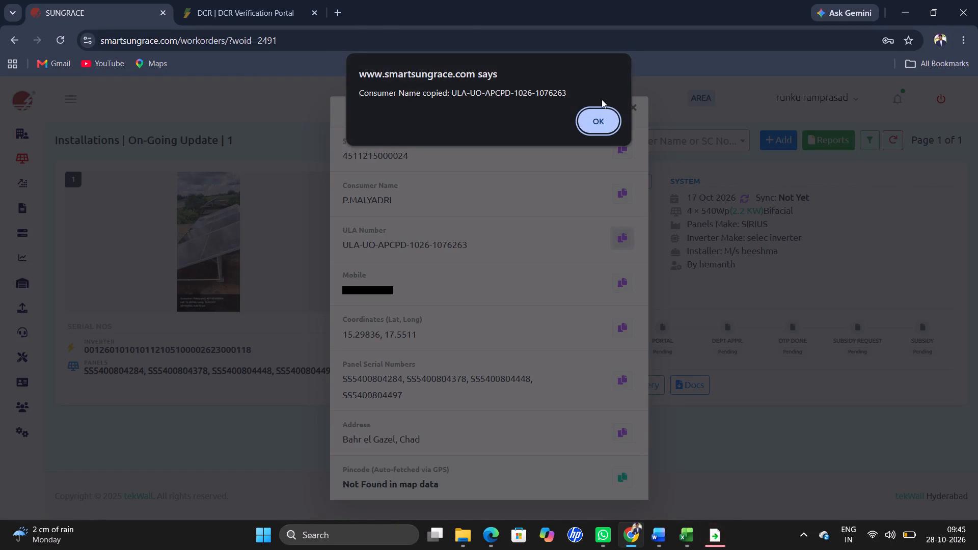
left_click(607, 130, "ctrl")
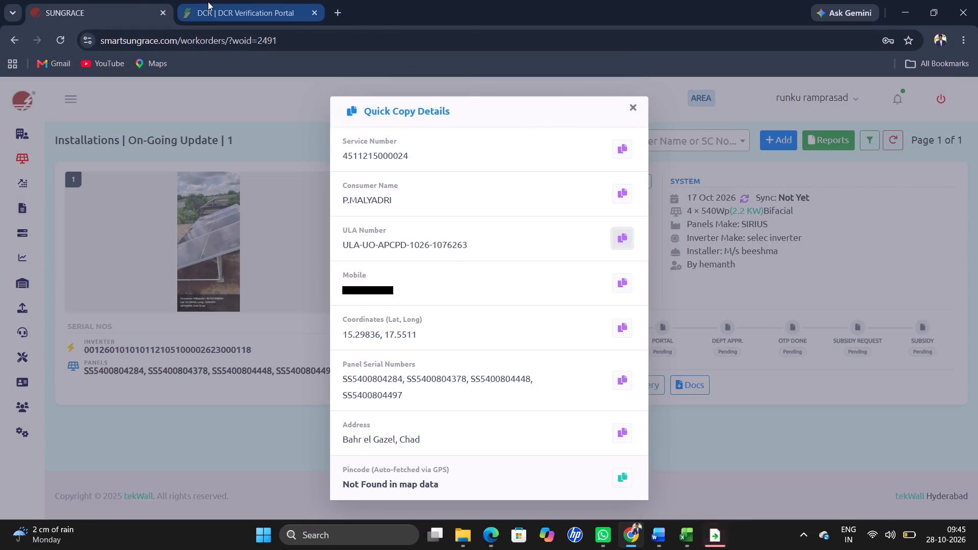
left_click(208, 2, "ctrl")
scroll(409, 165, "up", 3, "ctrl")
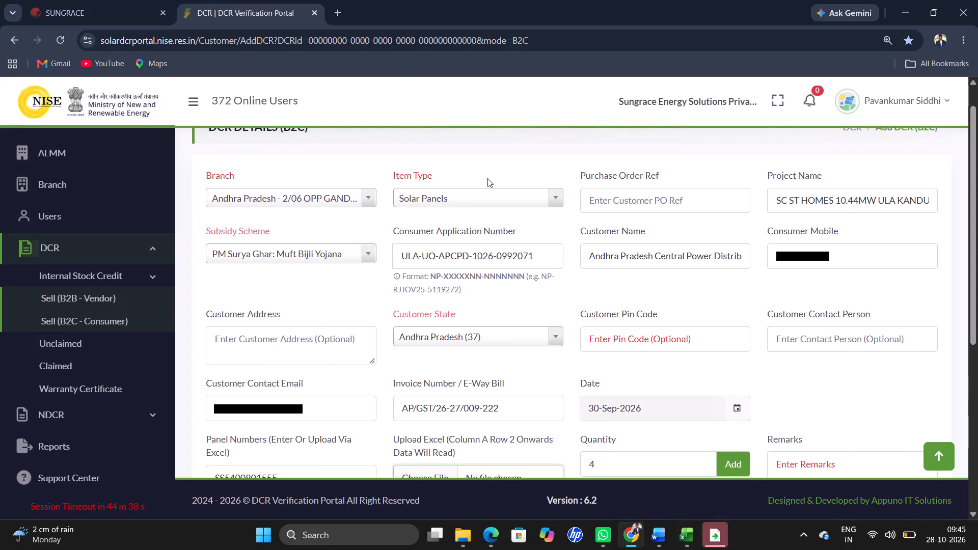
scroll(502, 245, "up", 3, "ctrl")
left_click(536, 288, "ctrl")
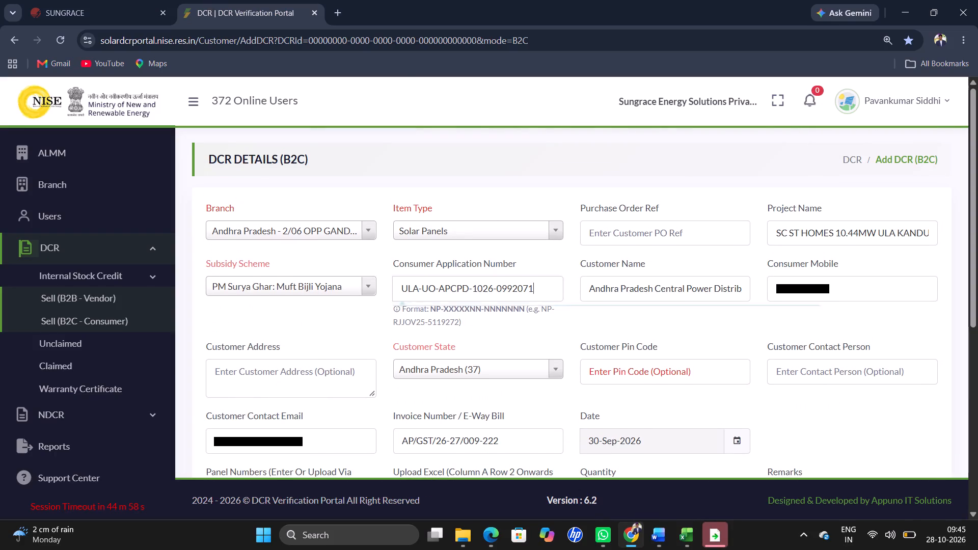
left_click_drag(536, 288, 379, 308, "ctrl")
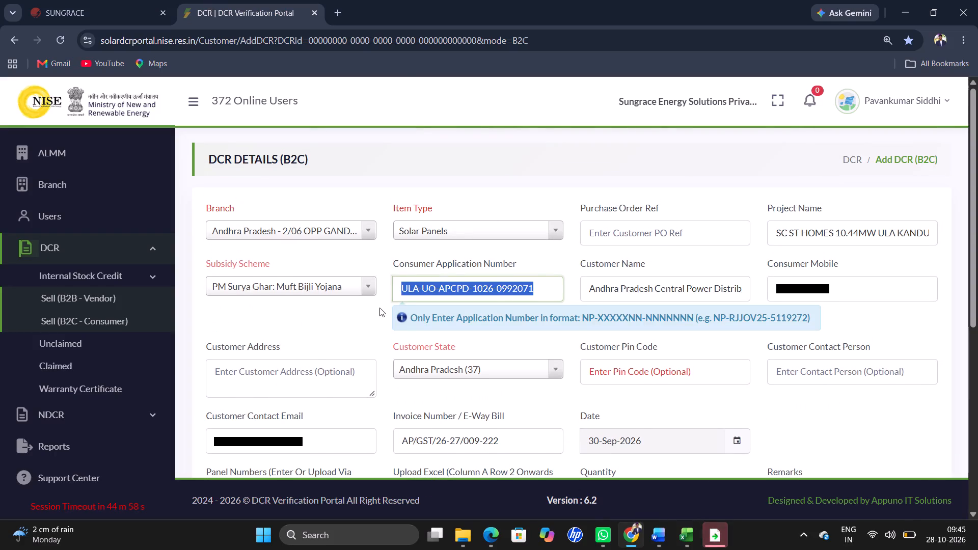
key("ctrl+Delete")
key("ctrl+v")
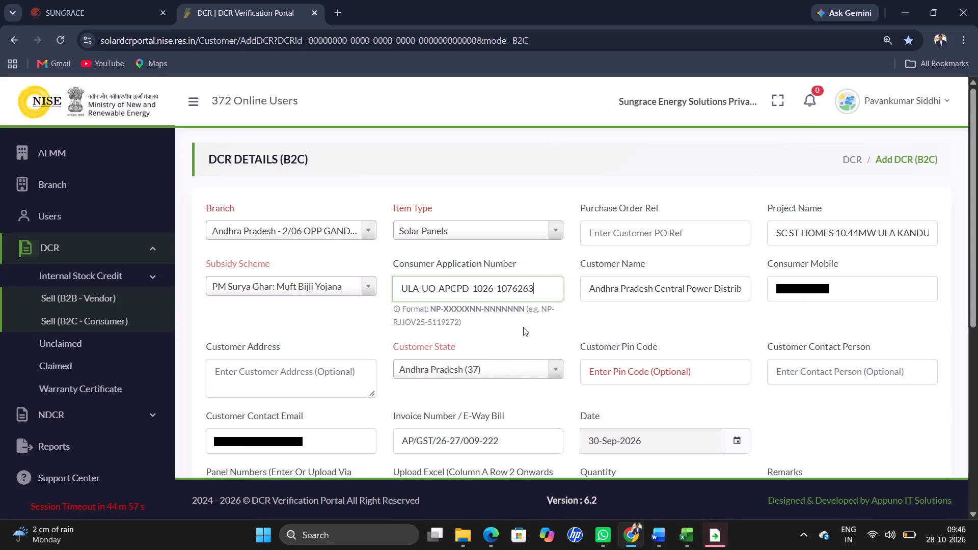
scroll(523, 327, "down", 2)
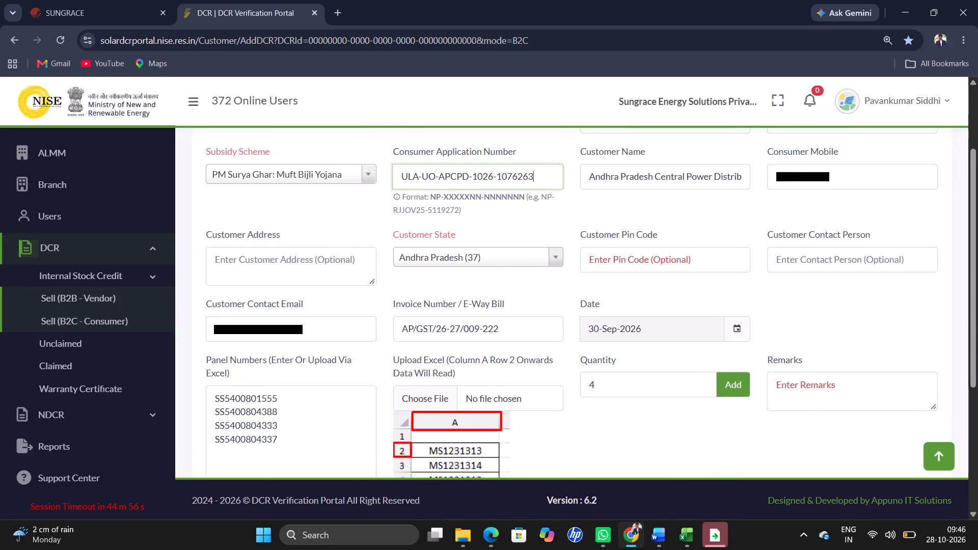
scroll(523, 327, "down", 1)
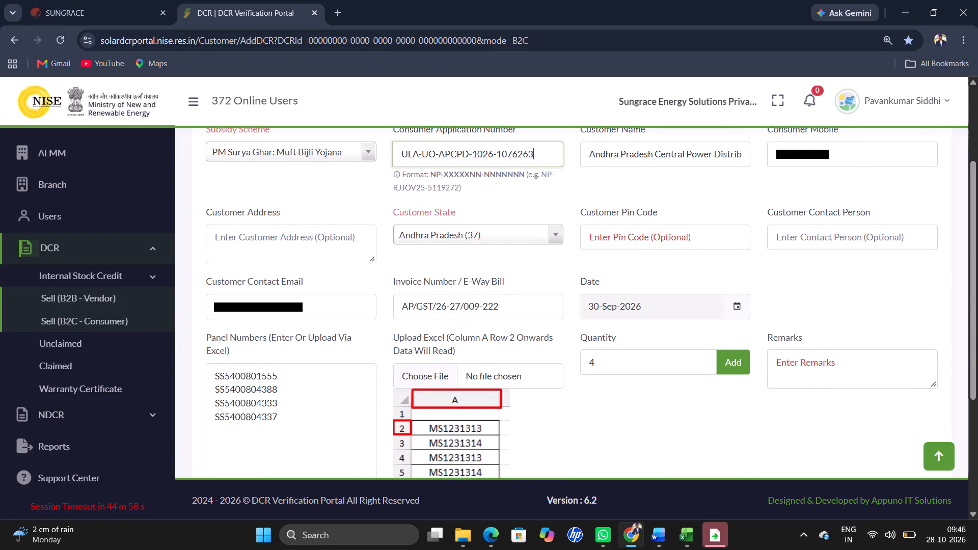
left_click_drag(212, 377, 287, 437)
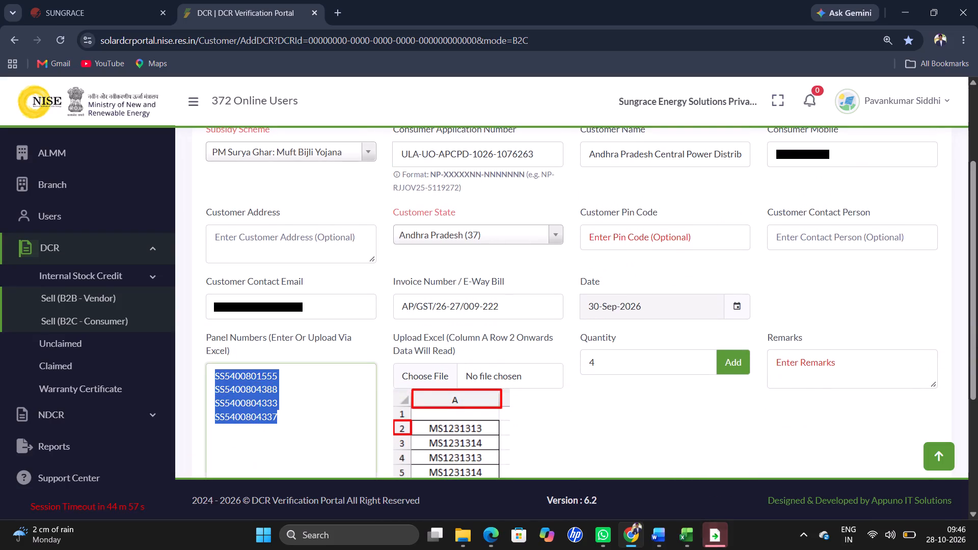
key("Delete")
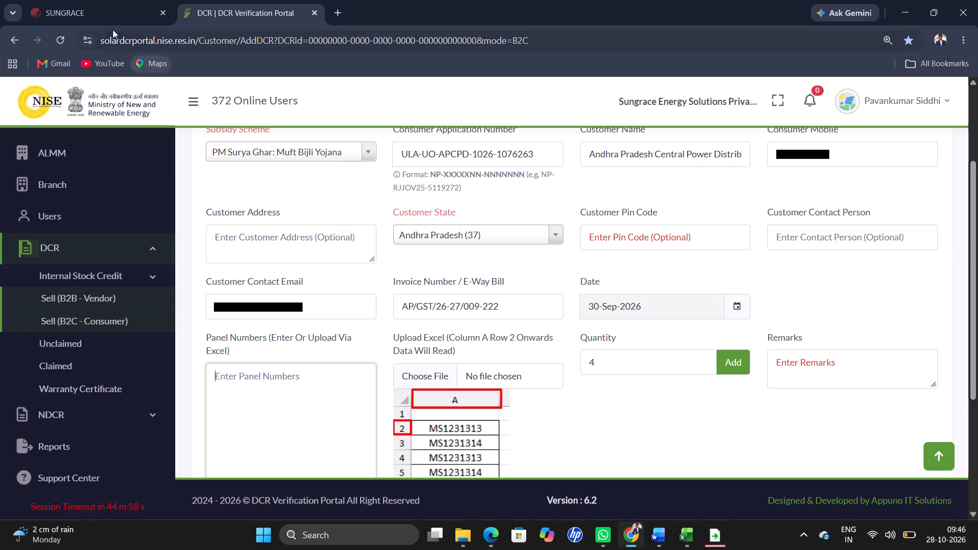
left_click(113, 20)
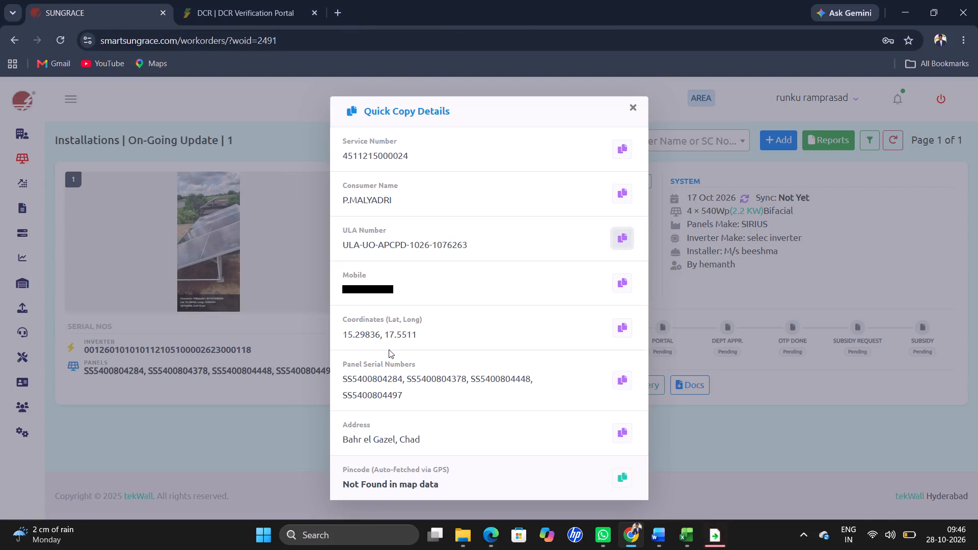
left_click(623, 379)
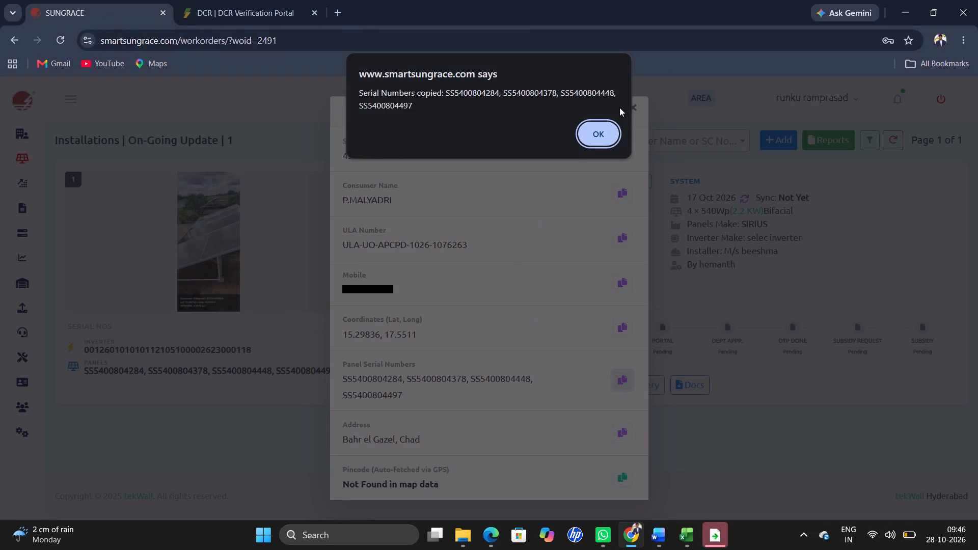
left_click(590, 139)
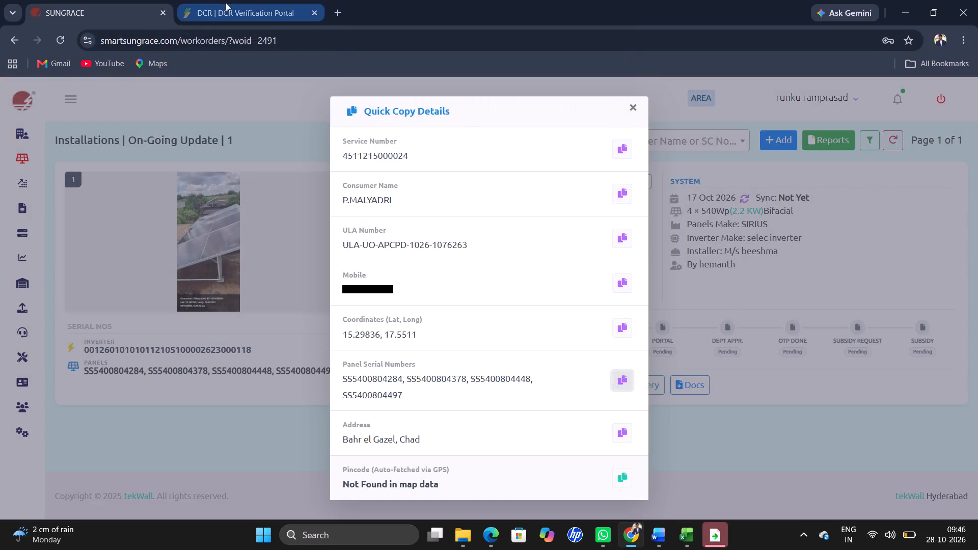
left_click(226, 3)
key("ctrl+v")
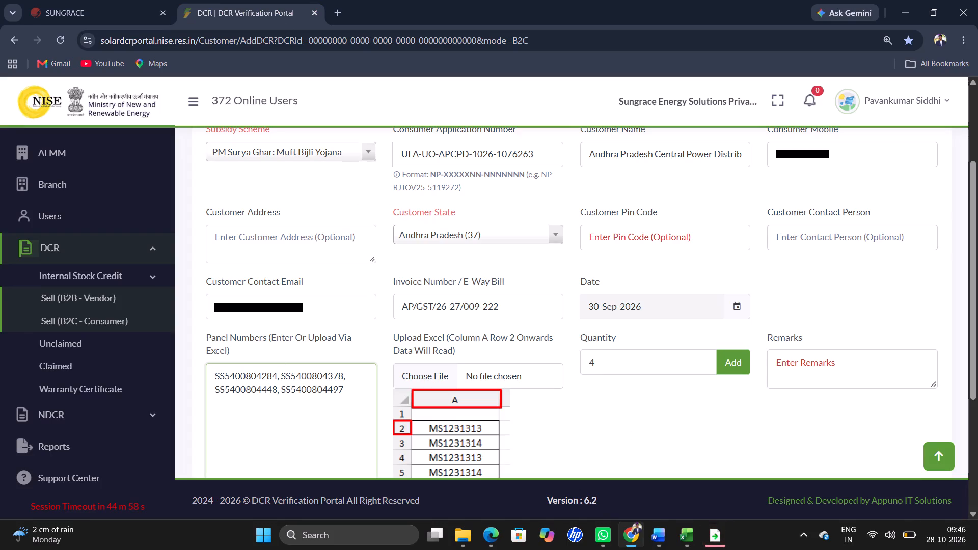
Put each of the four panel serial numbers on its own line, removing the separating commas and spaces.
left_click(281, 376)
key("BackSpace")
key("BackSpace")
key("Return")
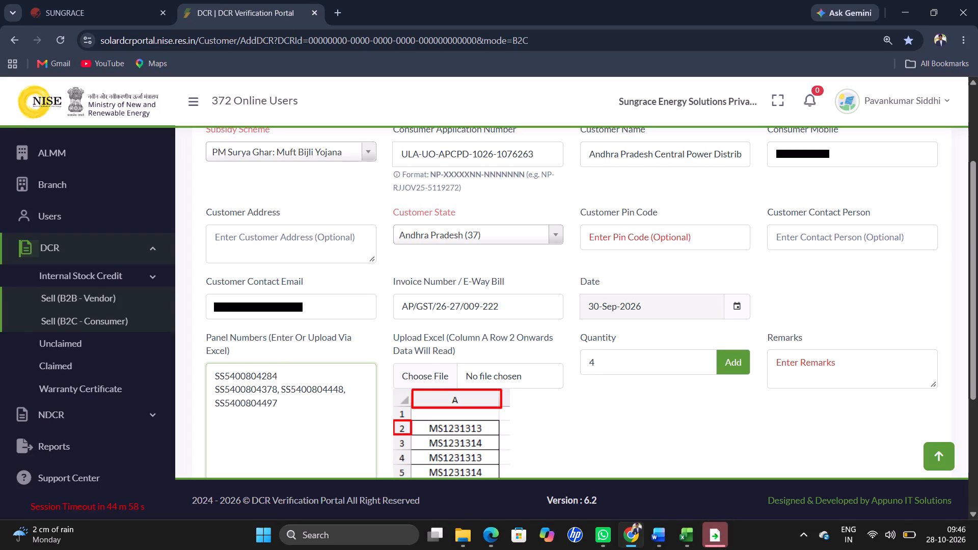
left_click(281, 388)
key("BackSpace")
key("BackSpace")
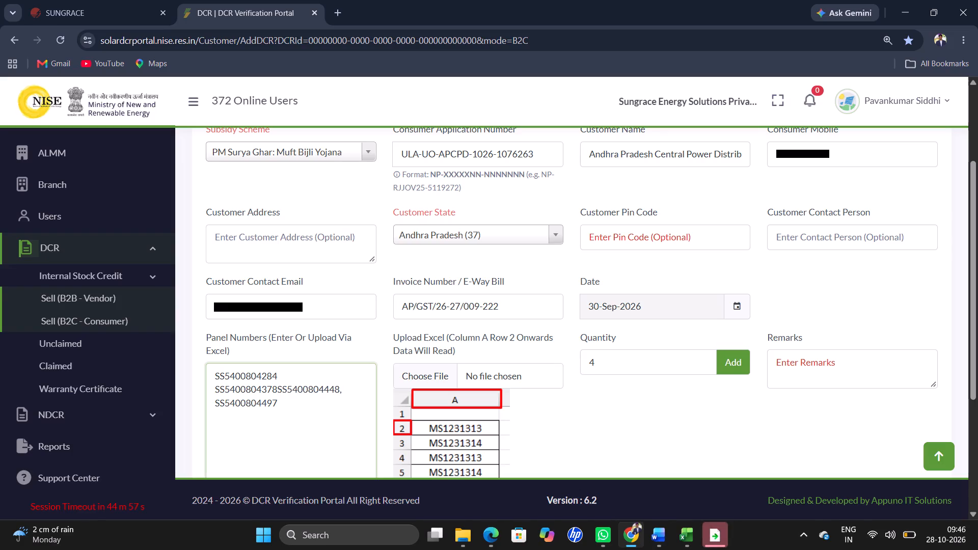
key("Return")
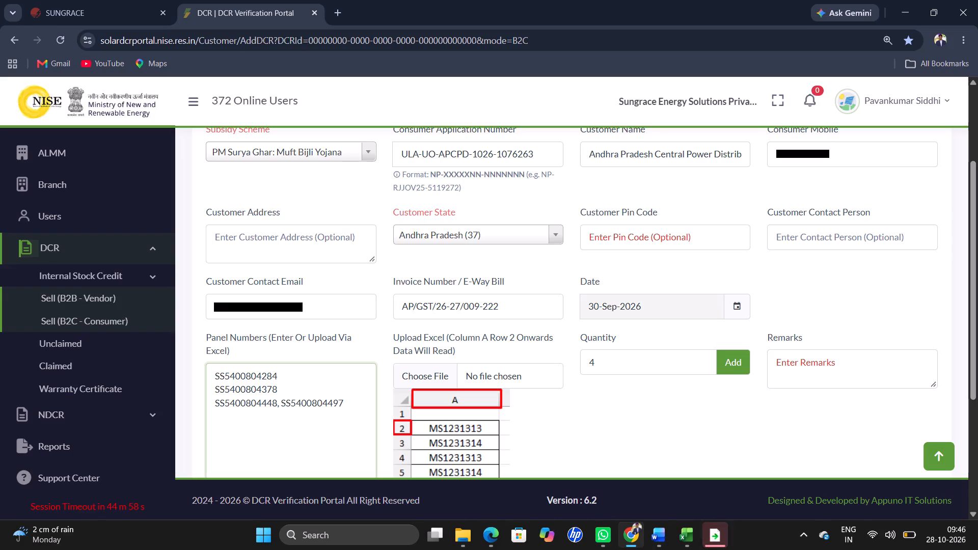
left_click(280, 401)
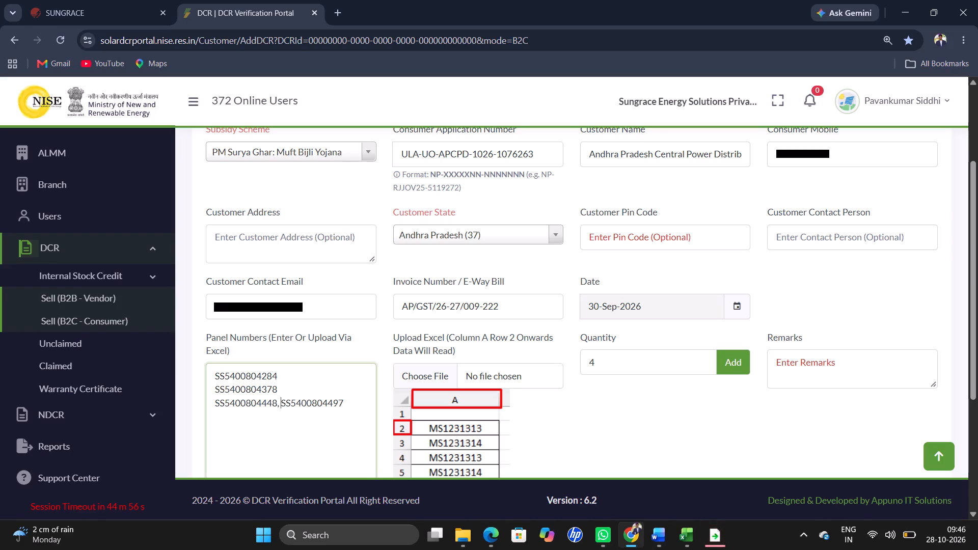
key("BackSpace")
key("BackSpace")
key("Return")
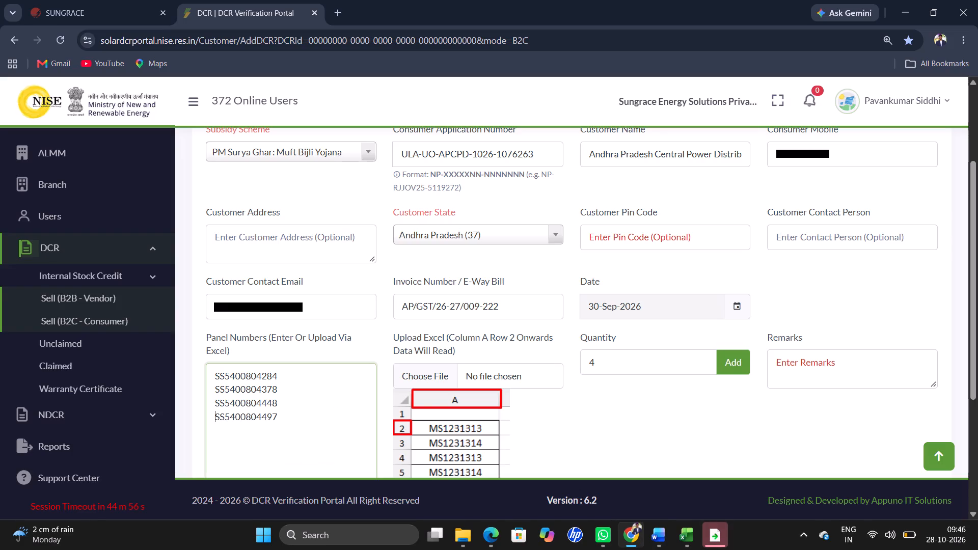
Try to add the four listed panels to the DCR entry with the quantity of 4.
left_click(737, 363)
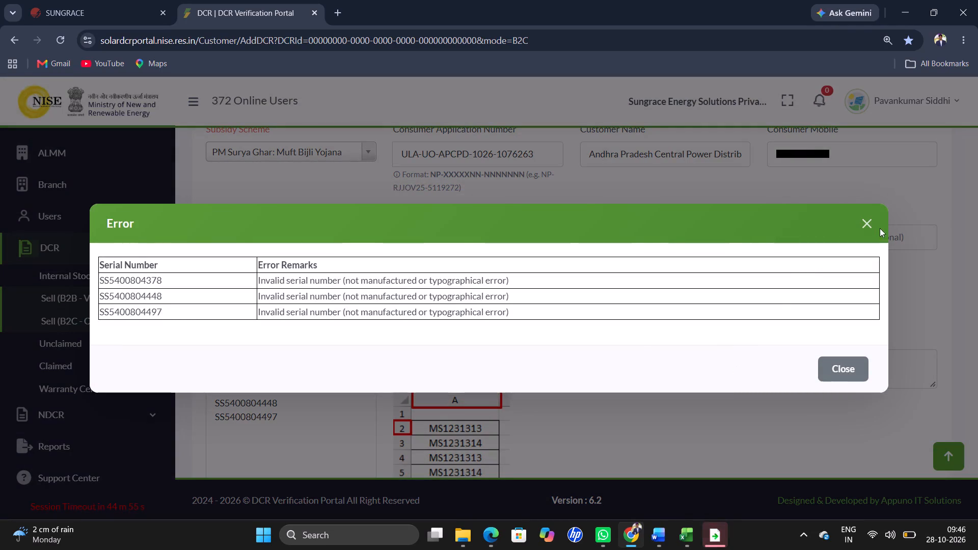
left_click(867, 217)
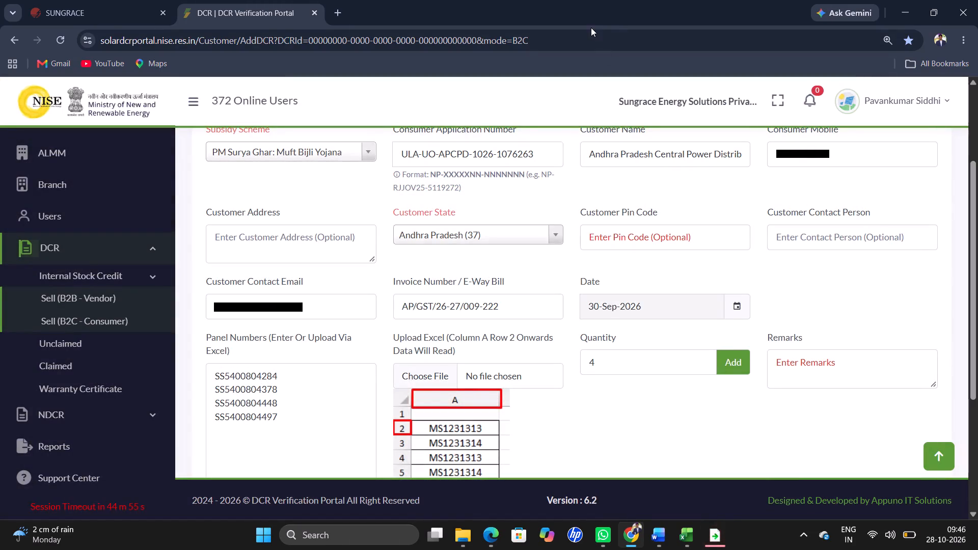
Switch to the Excel dcr pending list and fill the consumer's service number cell A4 with red.
left_click(75, 0)
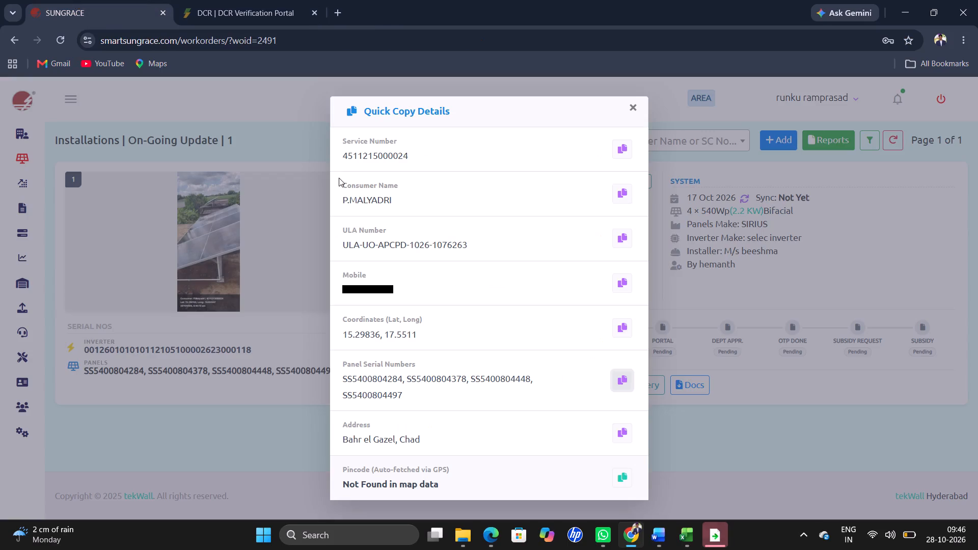
left_click(412, 122)
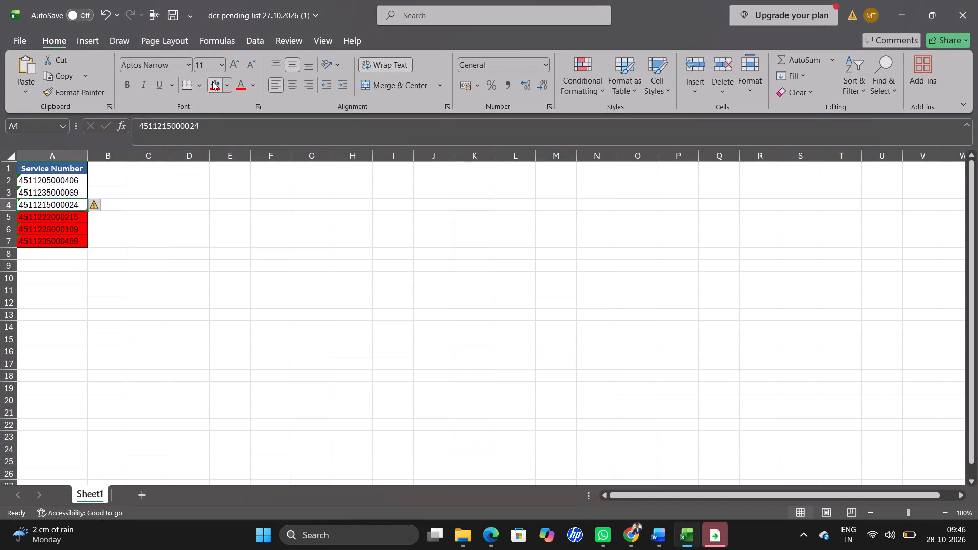
left_click(212, 83)
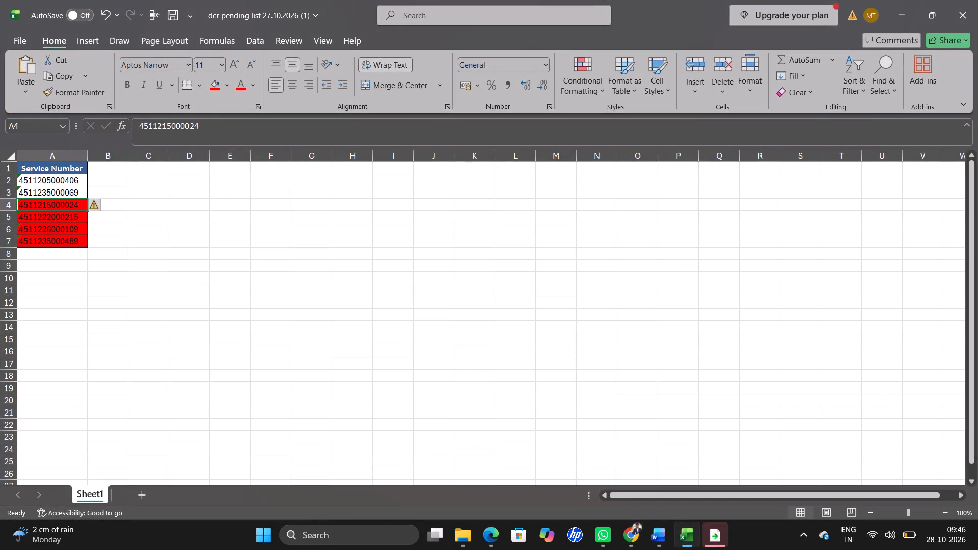
Copy the service number in cell A3 of the dcr pending list and open that consumer's installation record in SUNGRACE.
left_click(60, 189)
key("ctrl+c")
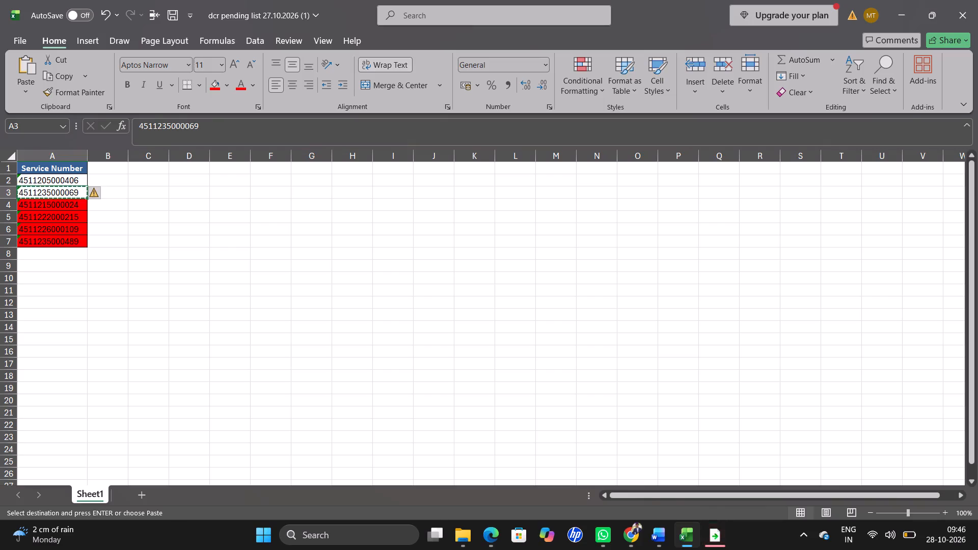
left_click(357, 129)
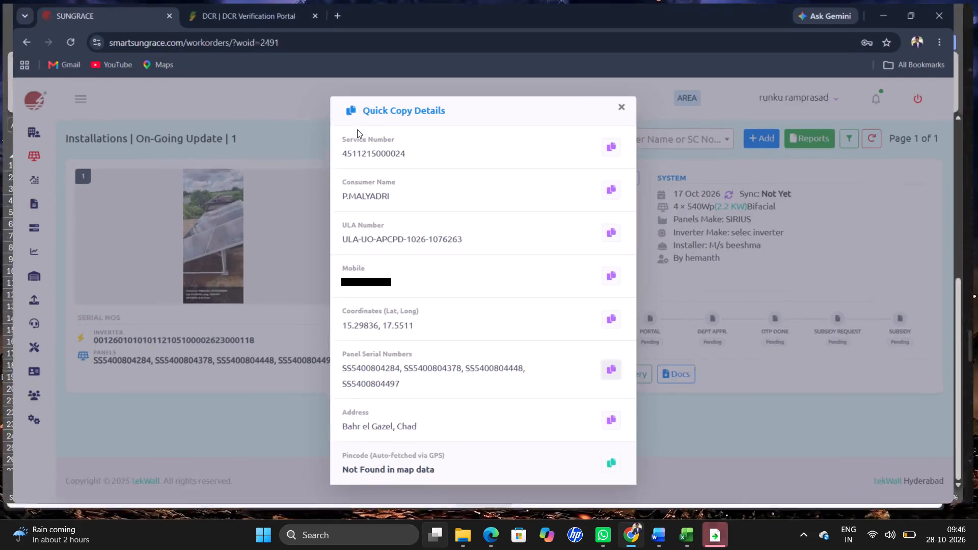
left_click(629, 106)
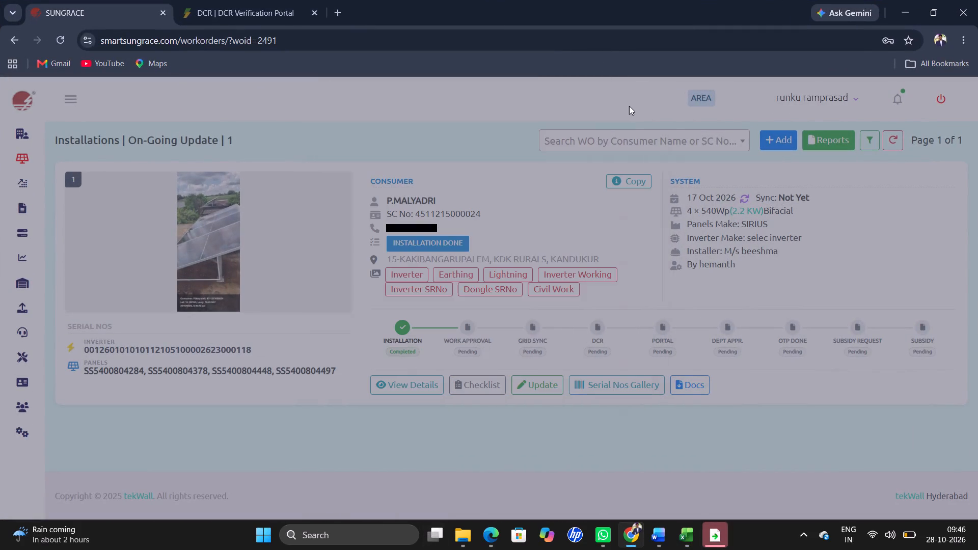
key("ctrl+v")
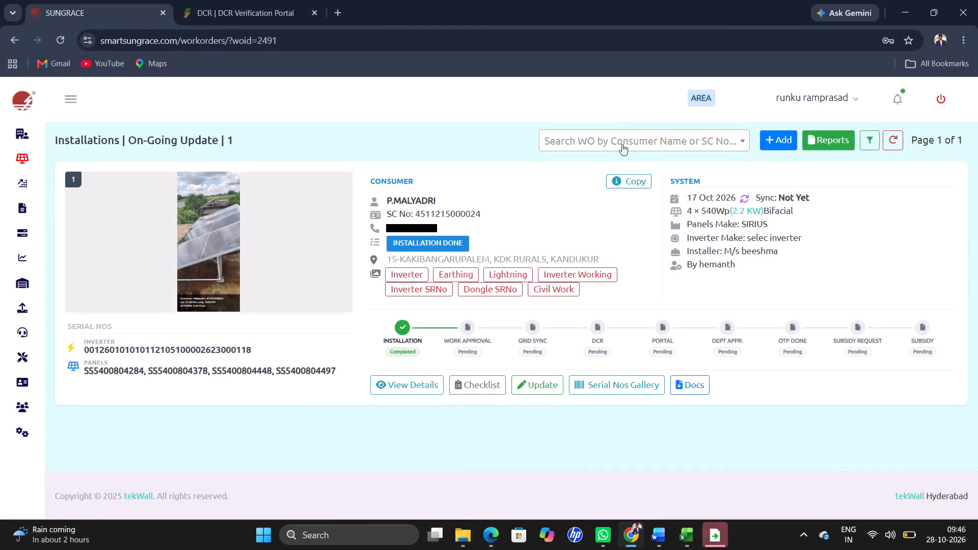
left_click(622, 144)
key("ctrl+v")
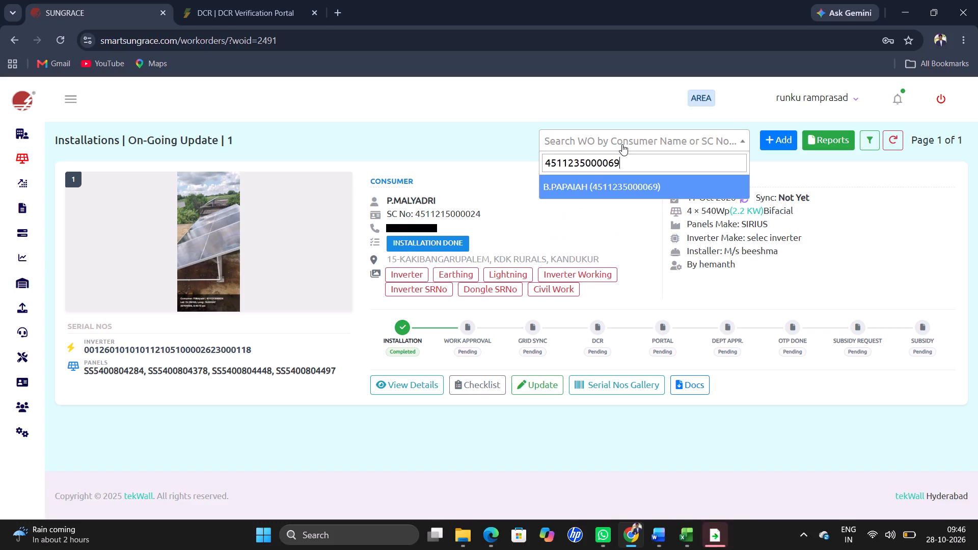
key("ctrl+Return")
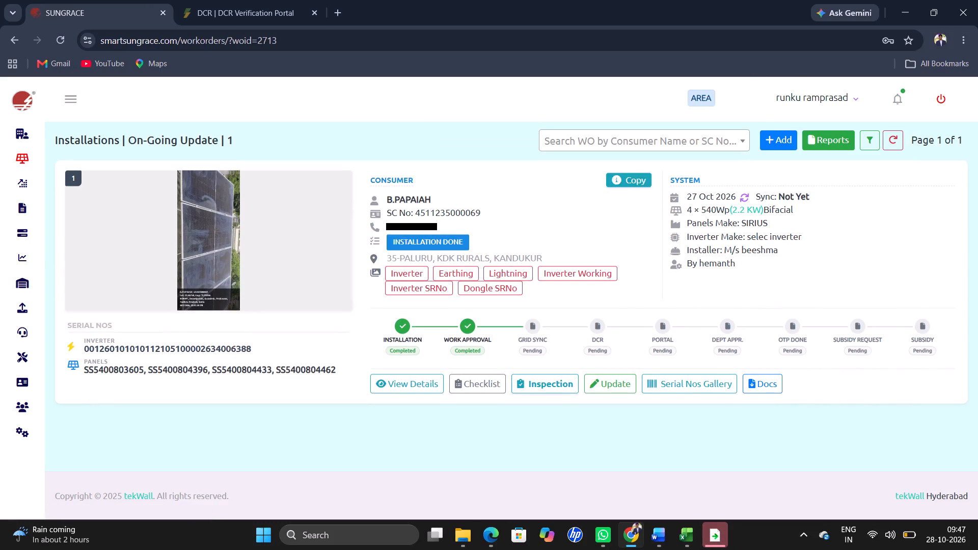
Replace the DCR entry's Consumer Application Number with the ULA Number copied from this consumer's SUNGRACE quick copy details.
left_click(626, 175, "ctrl")
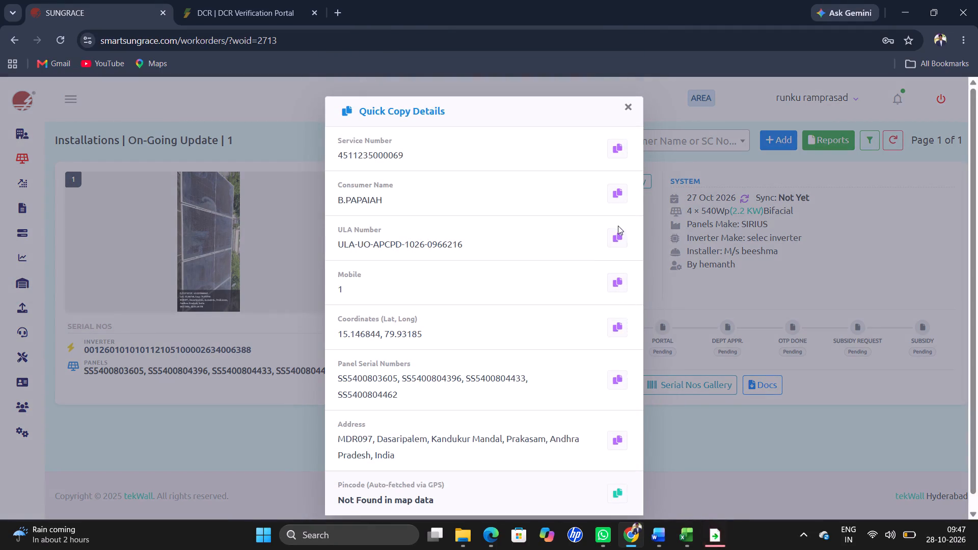
left_click(616, 234, "ctrl")
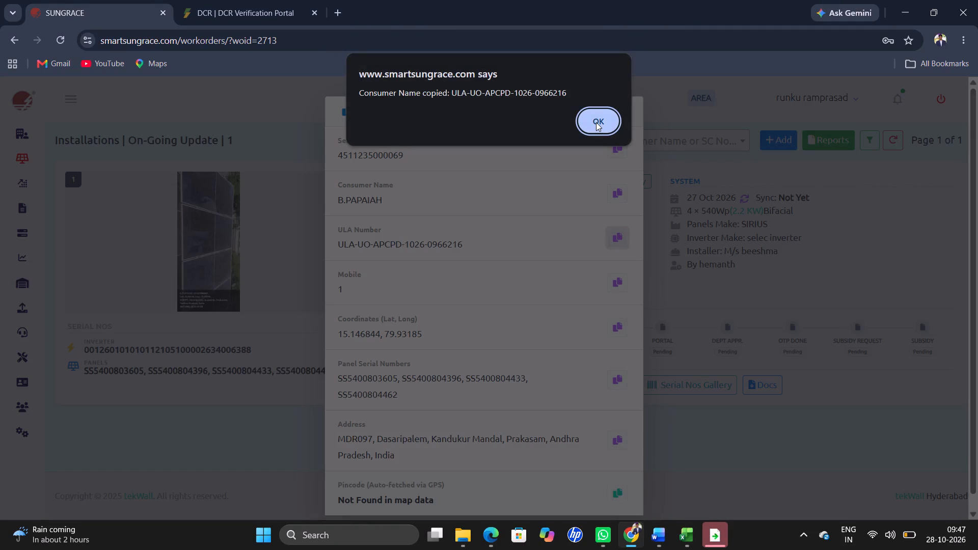
left_click(596, 122, "ctrl")
left_click(225, 3, "ctrl")
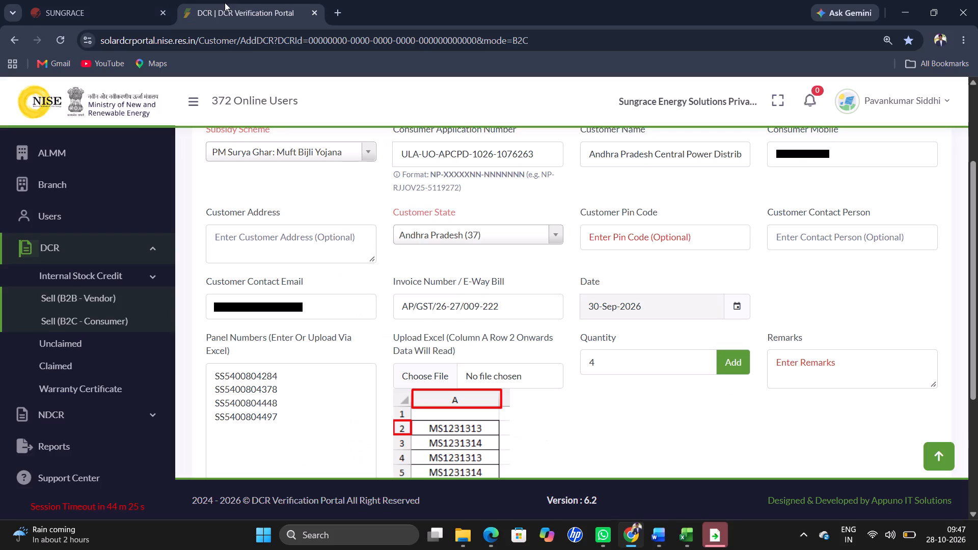
left_click_drag(531, 149, 308, 158, "ctrl")
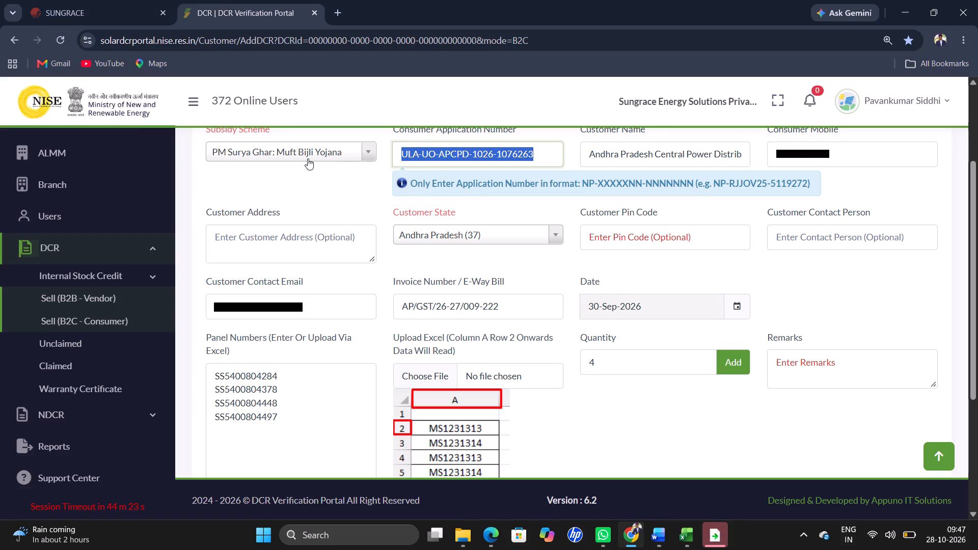
key("ctrl+BackSpace")
key("ctrl+v")
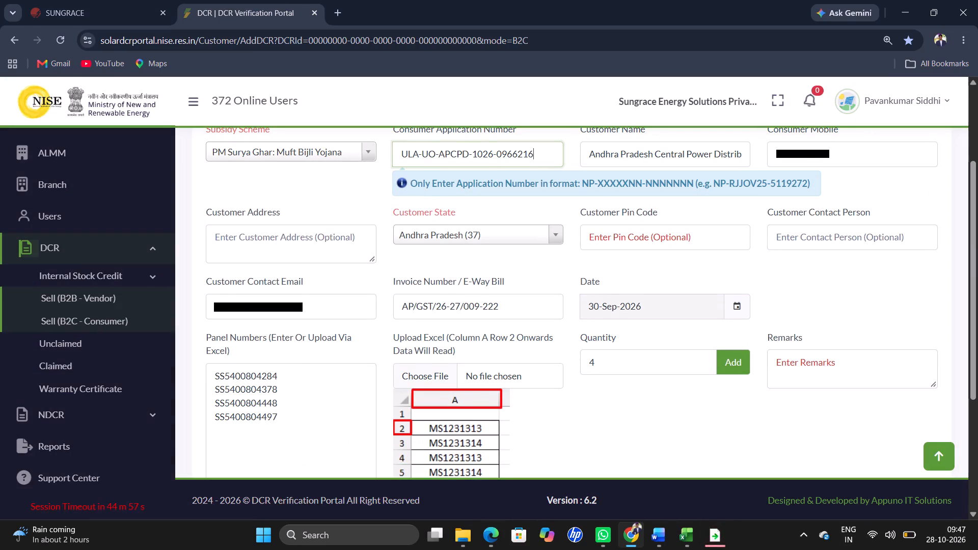
left_click_drag(216, 374, 307, 428)
key("BackSpace")
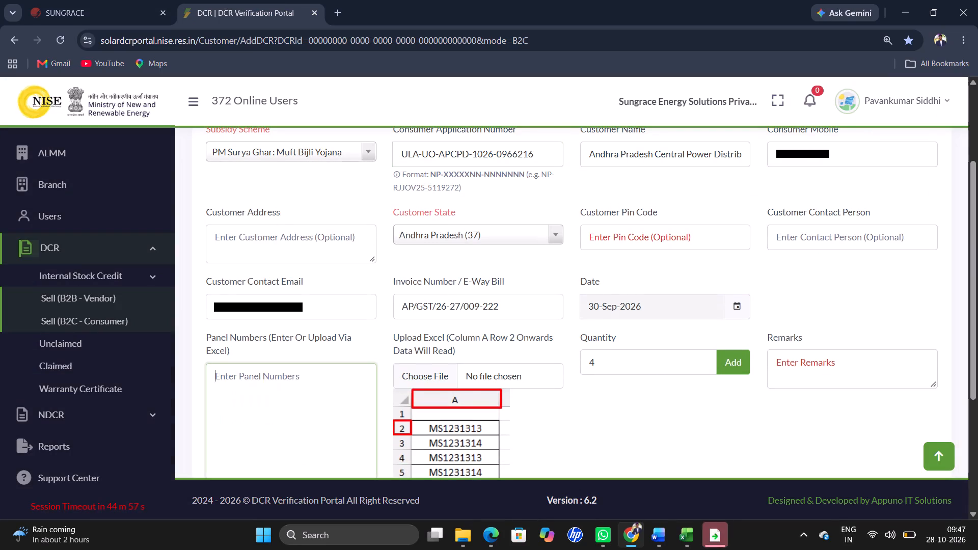
left_click(85, 6)
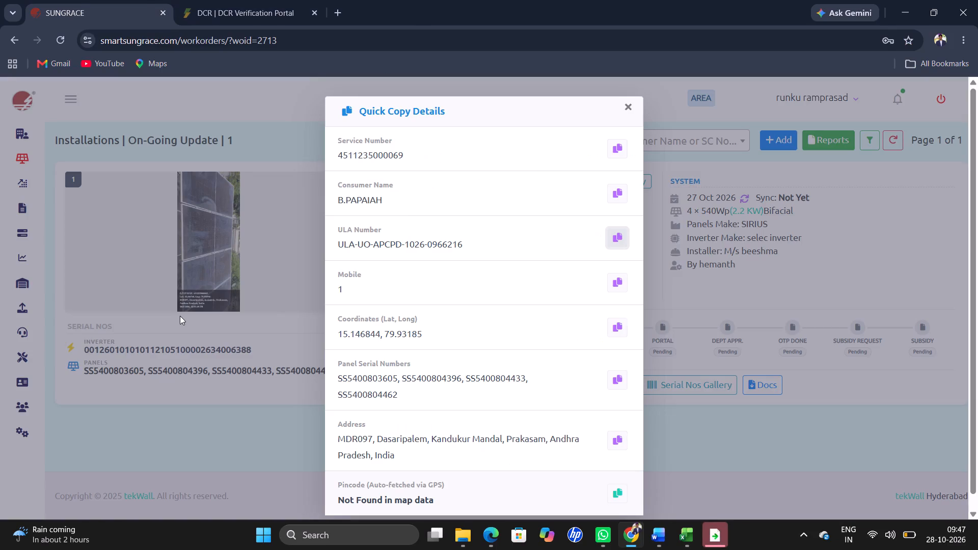
left_click(180, 316)
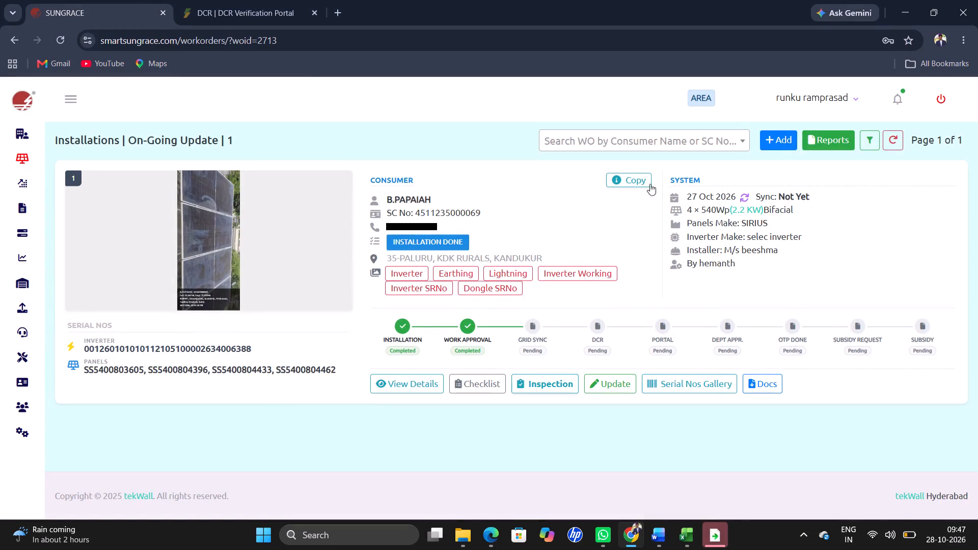
left_click(645, 180)
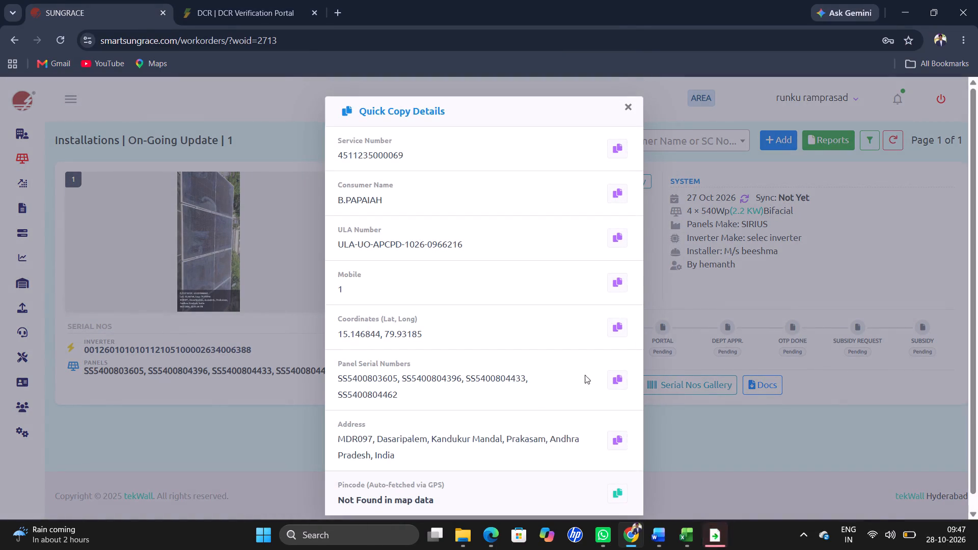
left_click(608, 383)
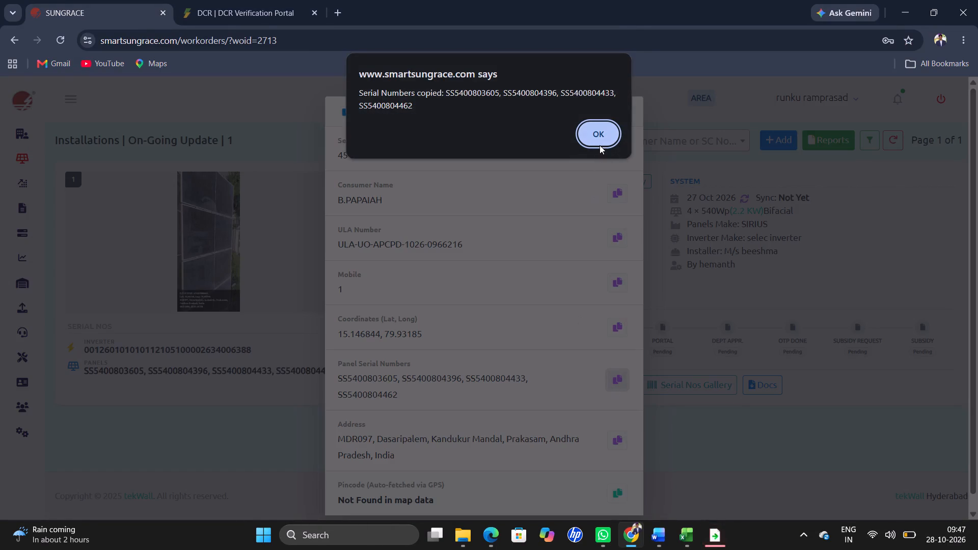
left_click(600, 145)
left_click(634, 105)
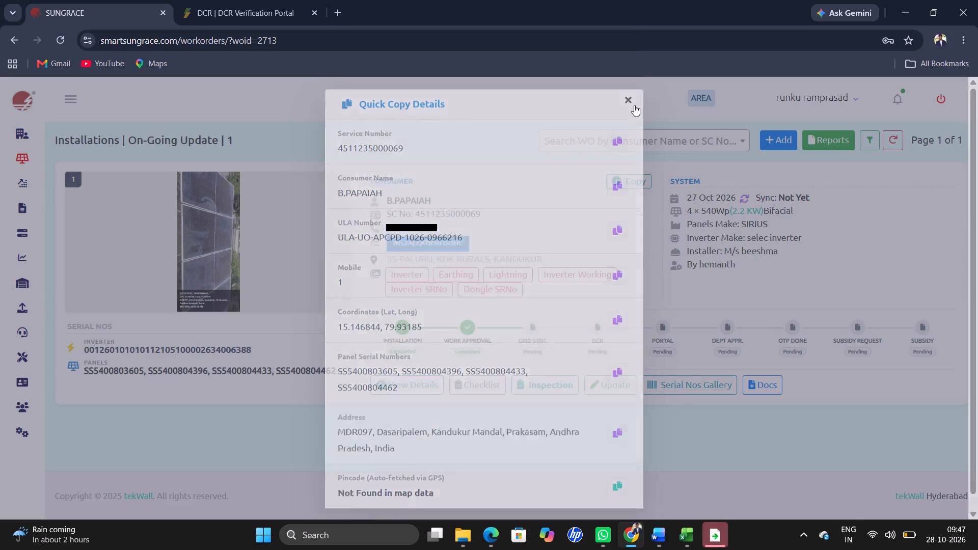
left_click(227, 5)
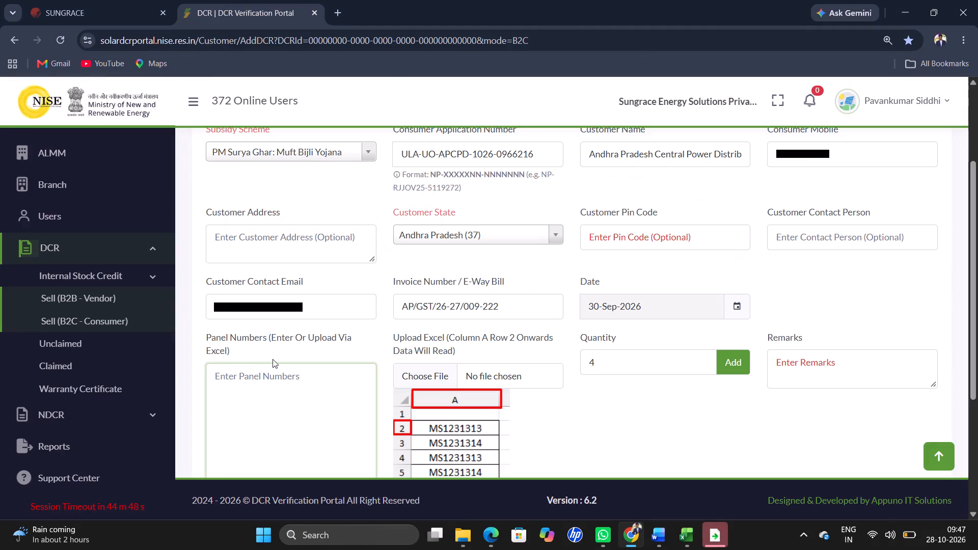
key("ctrl+v")
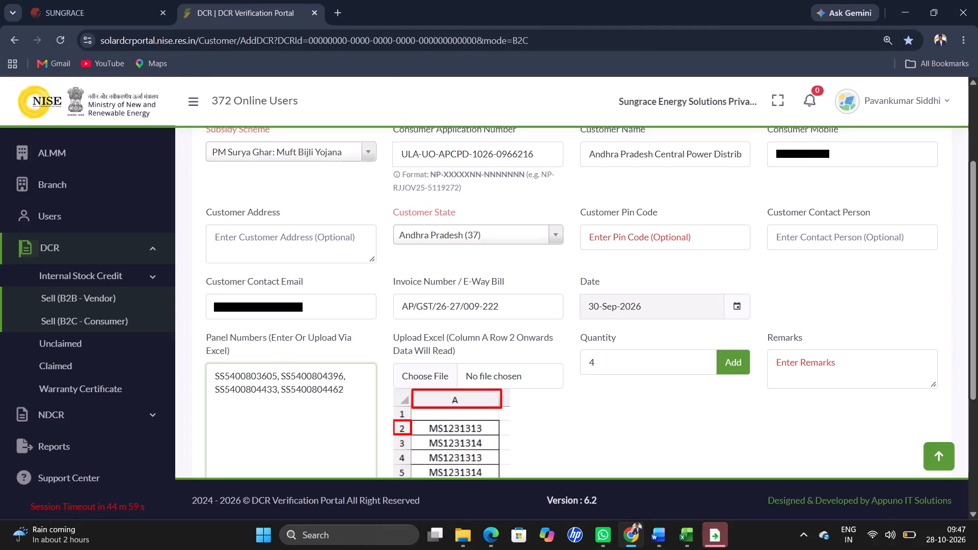
Put each of the four panel serial numbers on its own line, removing the separating commas and spaces.
left_click(280, 372)
key("BackSpace")
key("BackSpace")
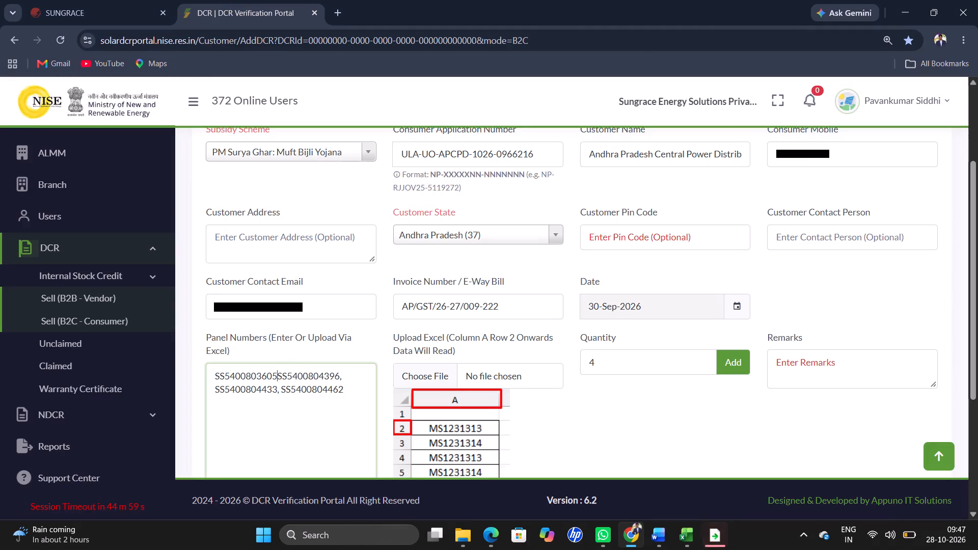
key("Return")
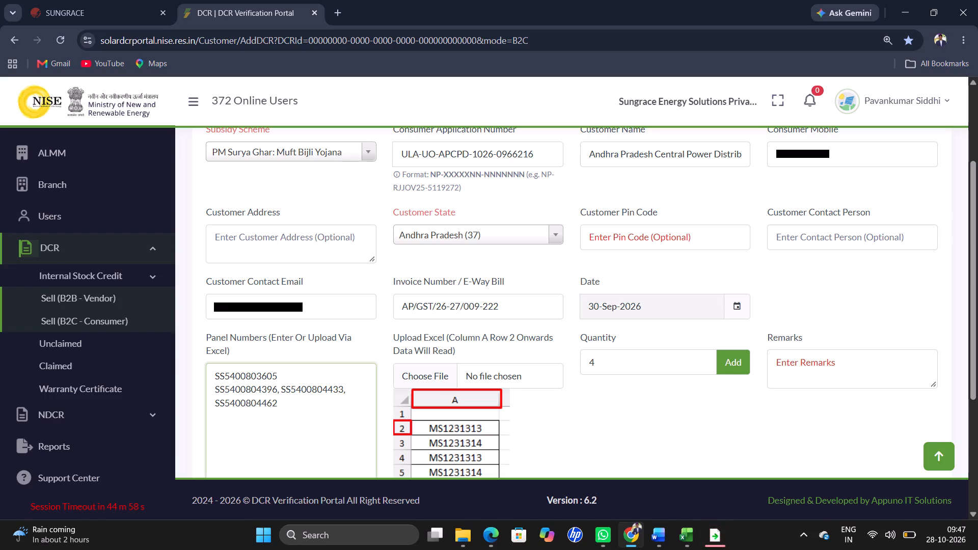
left_click(284, 384)
left_click(282, 385)
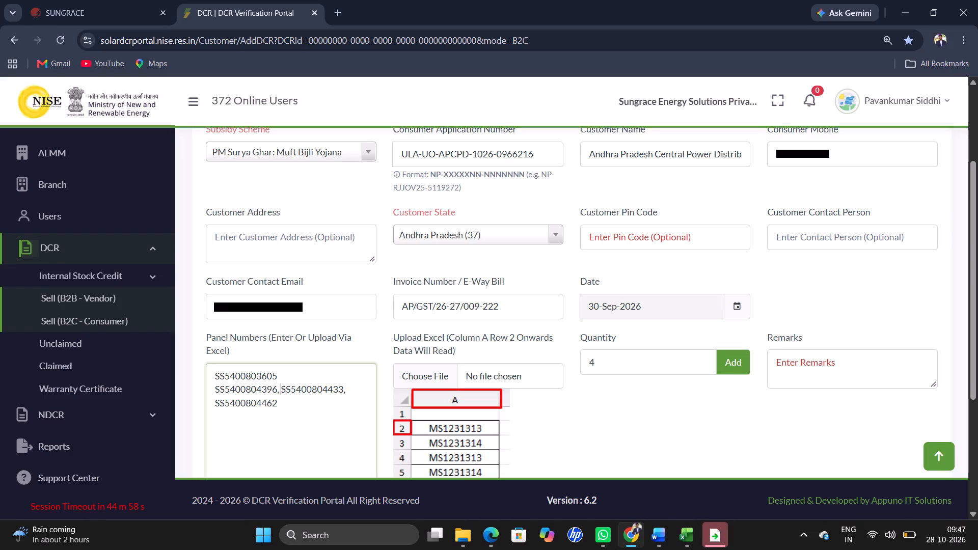
key("BackSpace")
key("BackSpace")
key("Return")
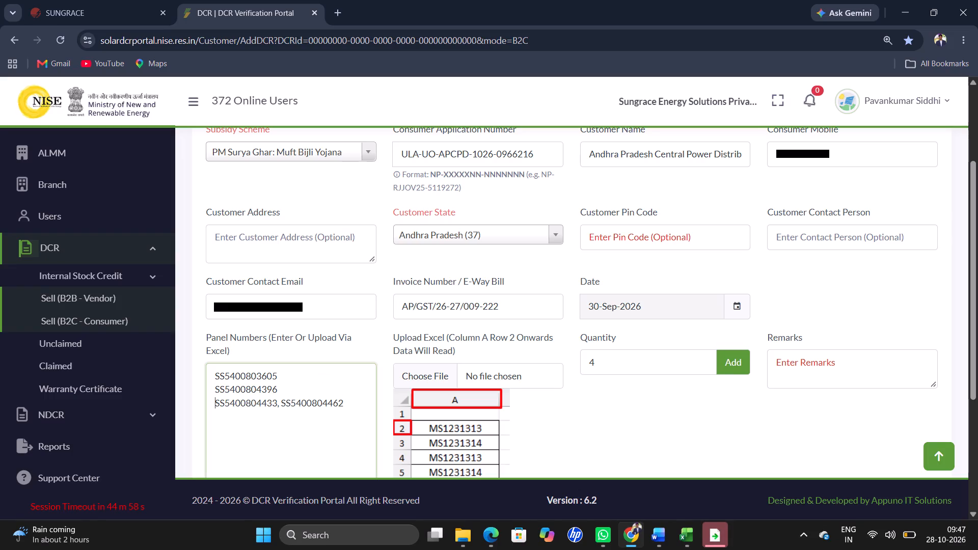
left_click(281, 403)
key("BackSpace")
key("BackSpace")
key("Return")
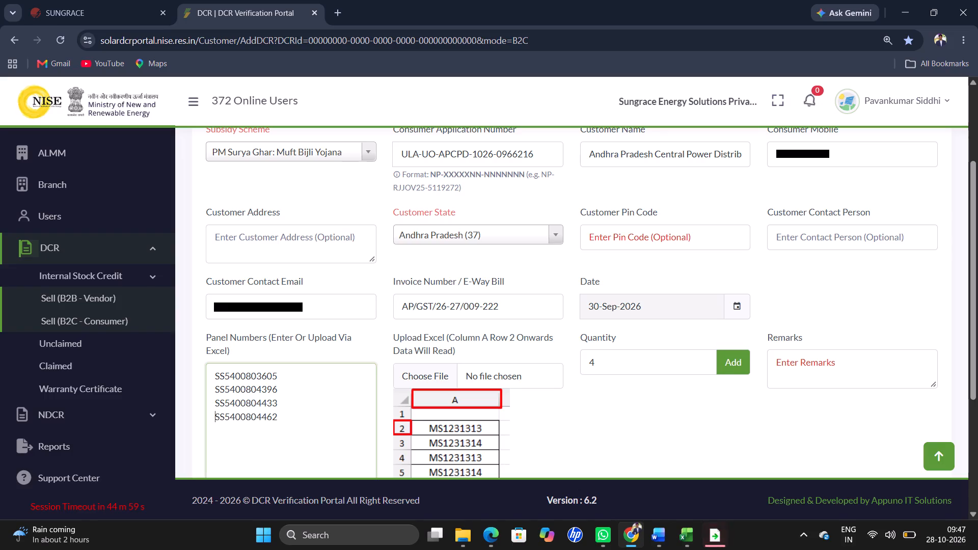
Try to add the four listed panels to the DCR entry with the quantity of 4.
left_click(724, 366)
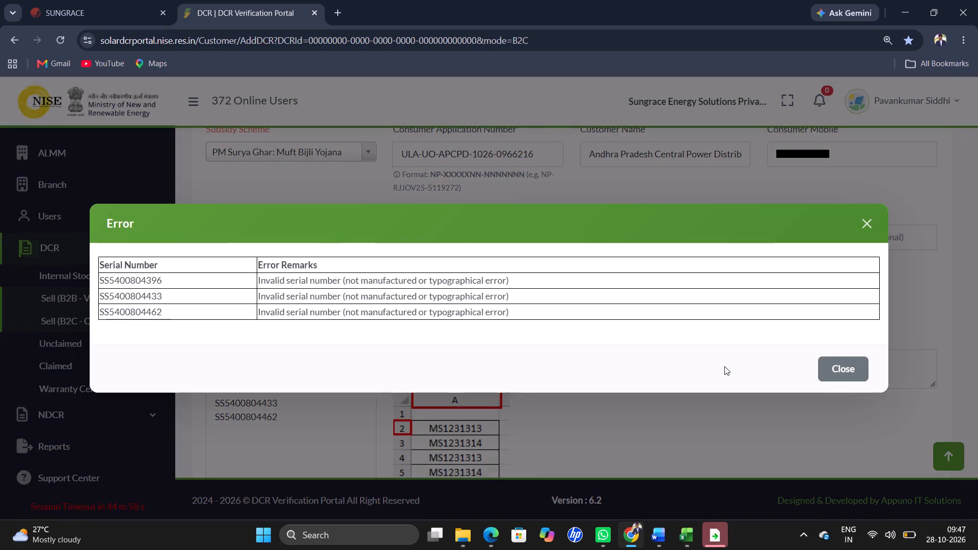
left_click(850, 373)
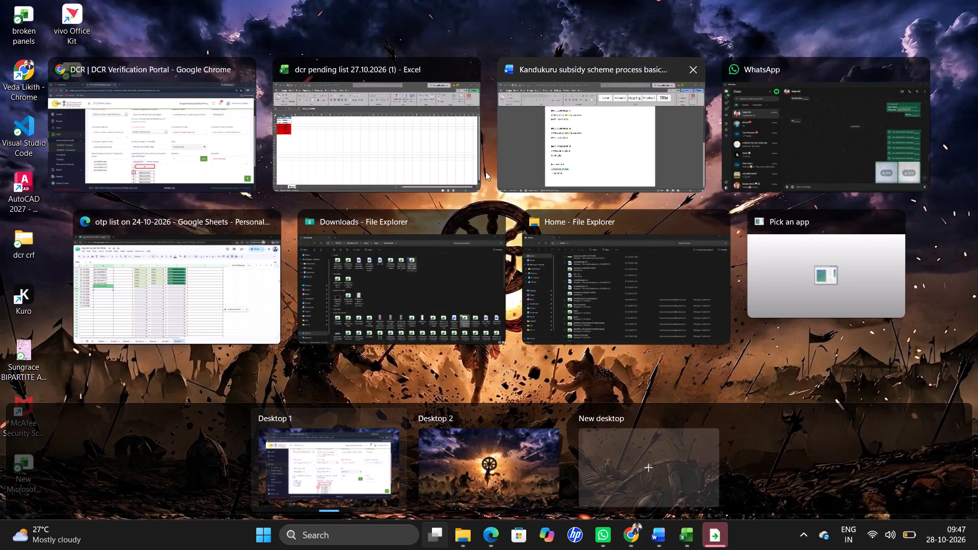
Switch to the Excel dcr pending list and fill the consumer's service number cell A3 with red.
left_click(421, 163)
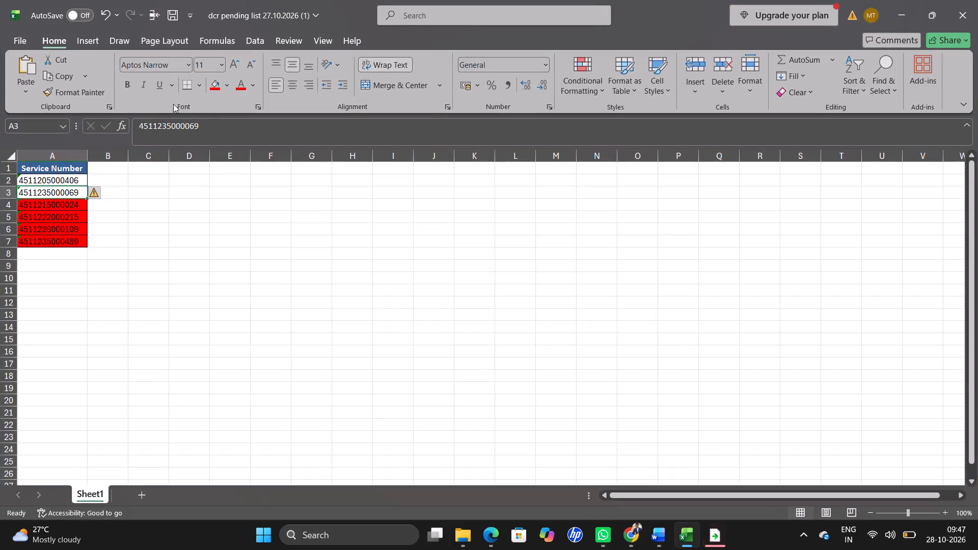
left_click(212, 86)
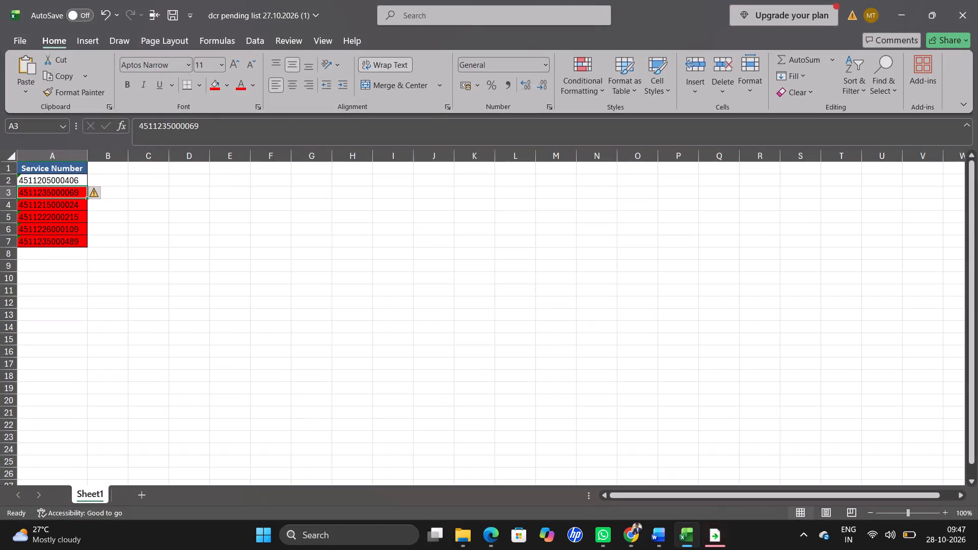
Look up the service number from cell A2 in SUNGRACE and check that consumer's installation status and quick copy details.
left_click(57, 176)
key("ctrl+c")
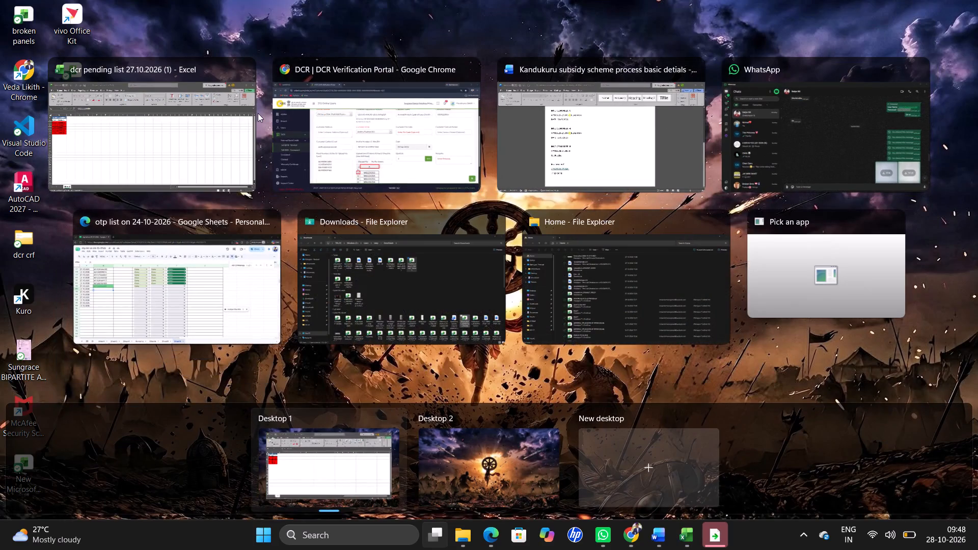
left_click(360, 101)
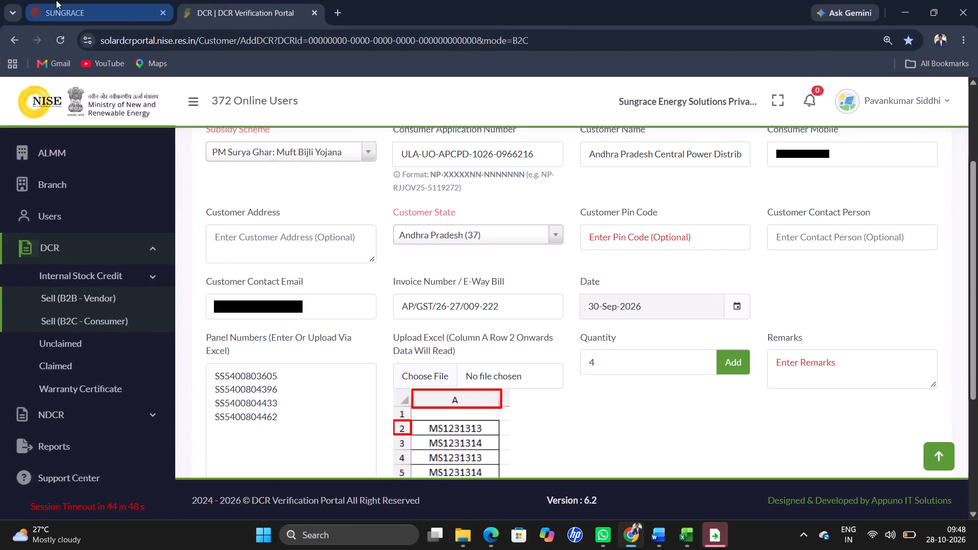
left_click(56, 0)
left_click(612, 142)
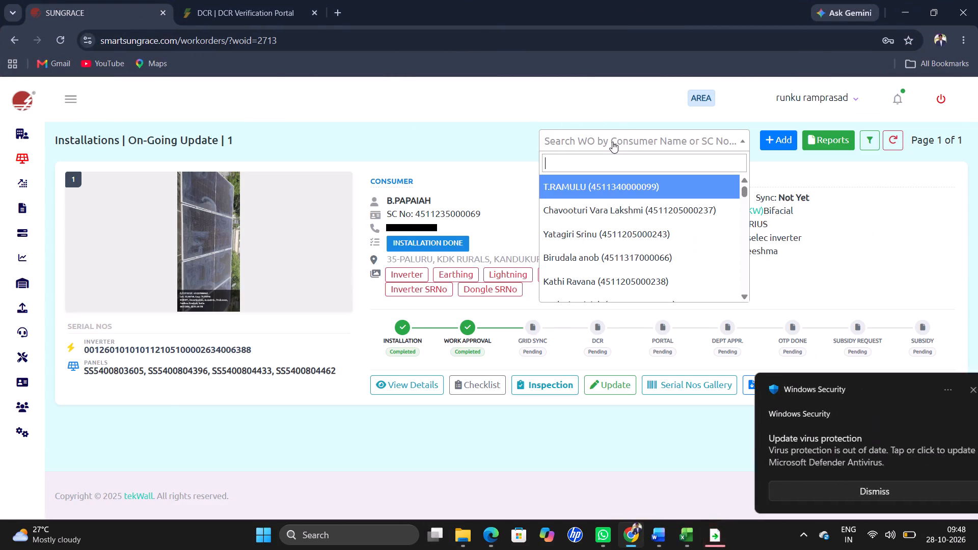
key("ctrl+v")
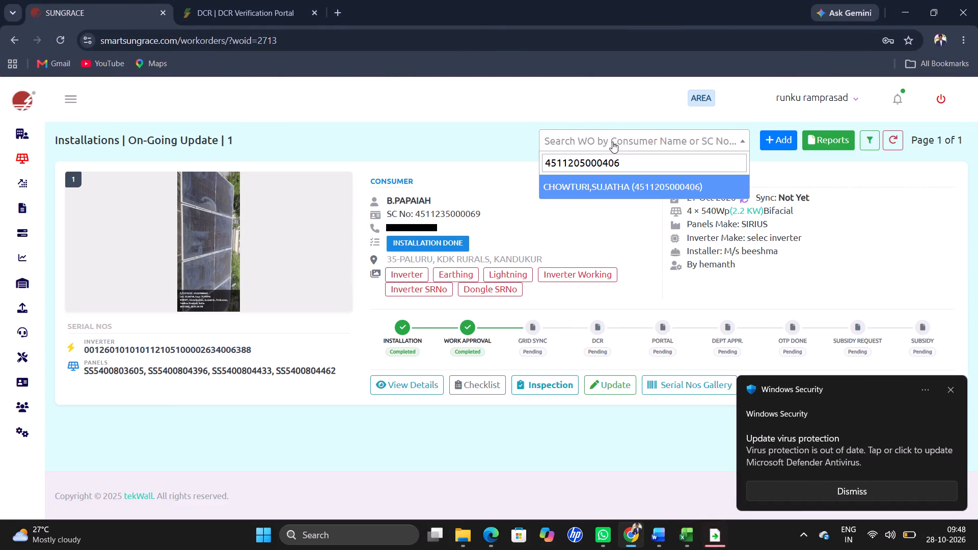
key("ctrl+Return")
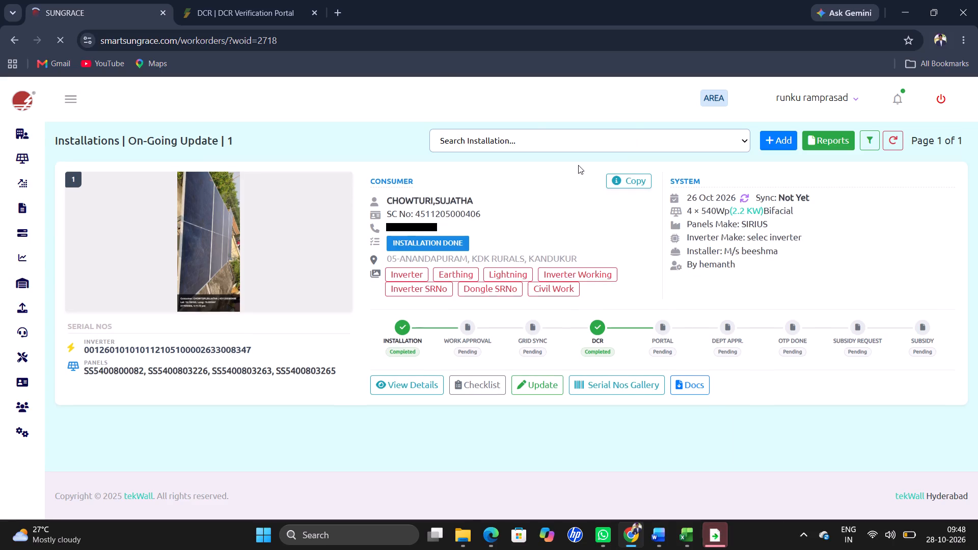
left_click(629, 178, "ctrl")
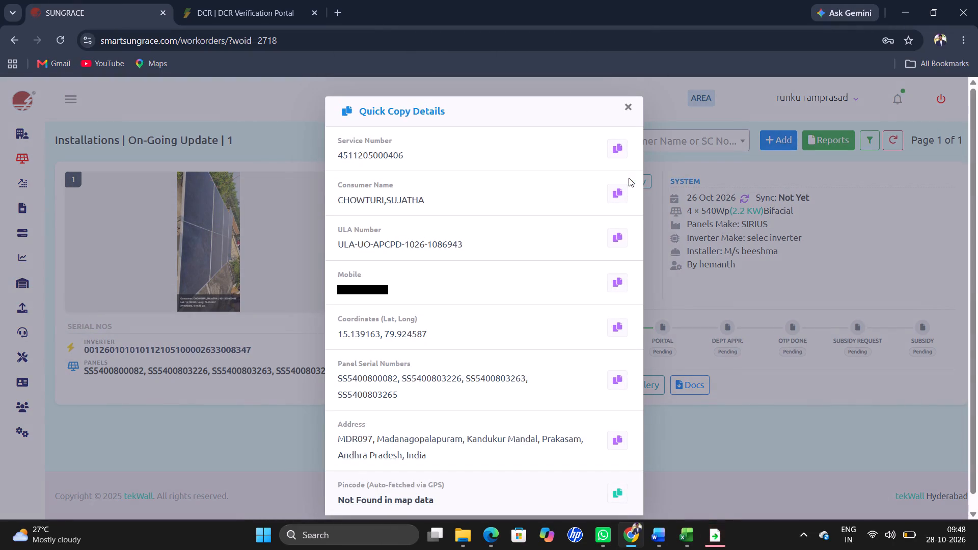
left_click(631, 107, "ctrl")
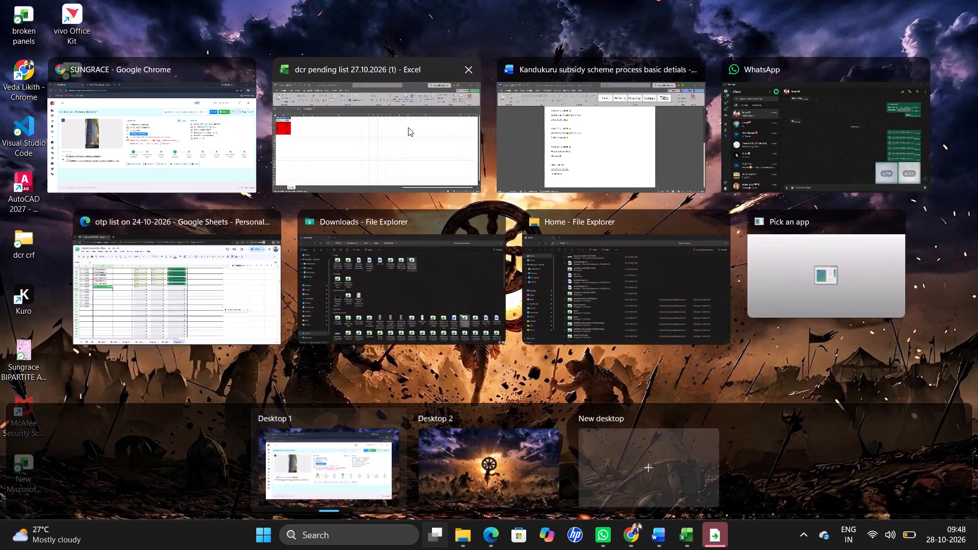
Return to the Excel dcr pending list to check it, and minimise its window.
left_click(415, 121, "ctrl")
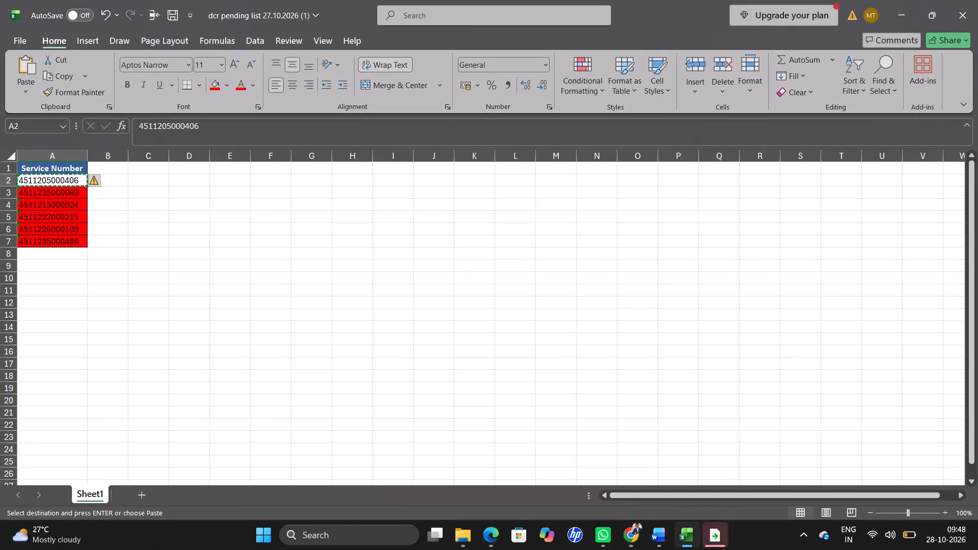
left_click(898, 11, "ctrl")
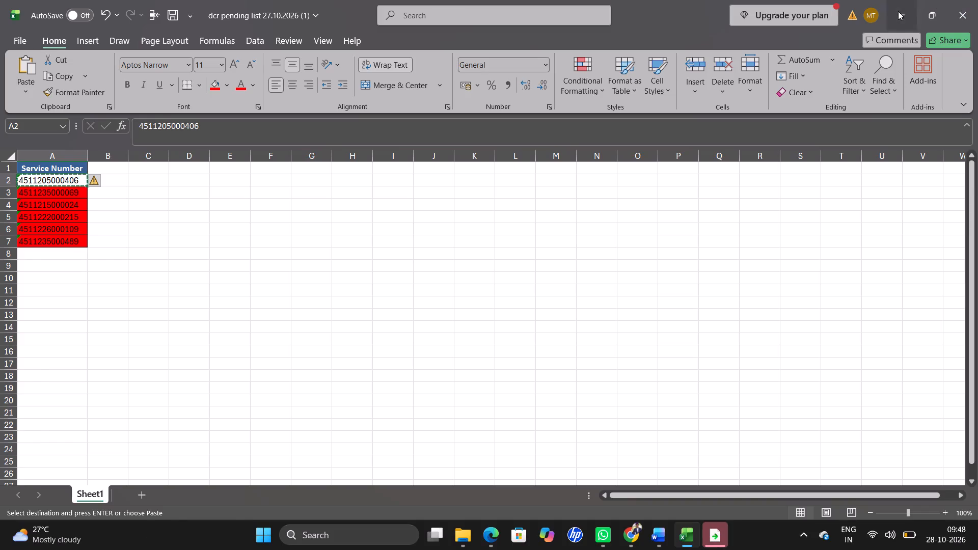
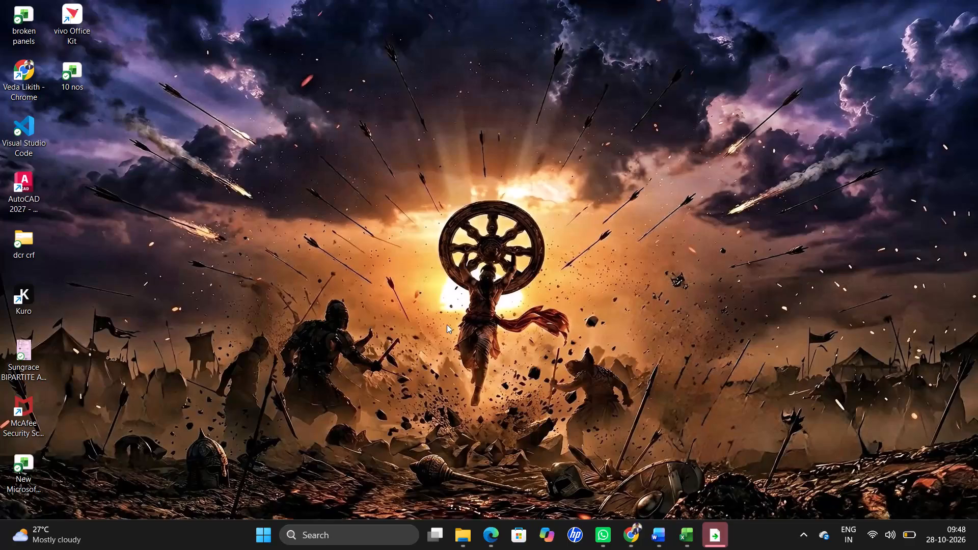
Switch to SUNGRACE in Chrome and download the Installation Report from the total installations list.
left_click(624, 478, "ctrl")
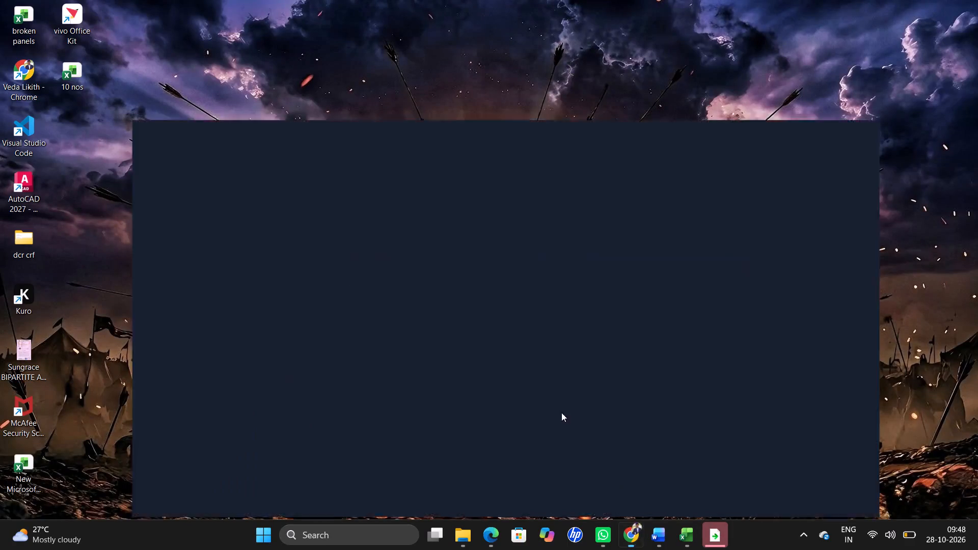
left_click(13, 95, "ctrl")
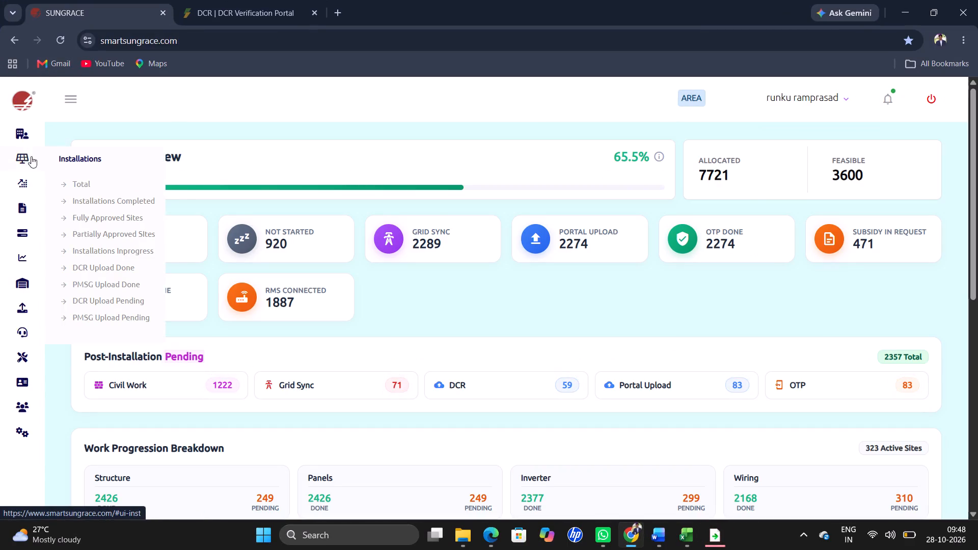
left_click(85, 180, "ctrl")
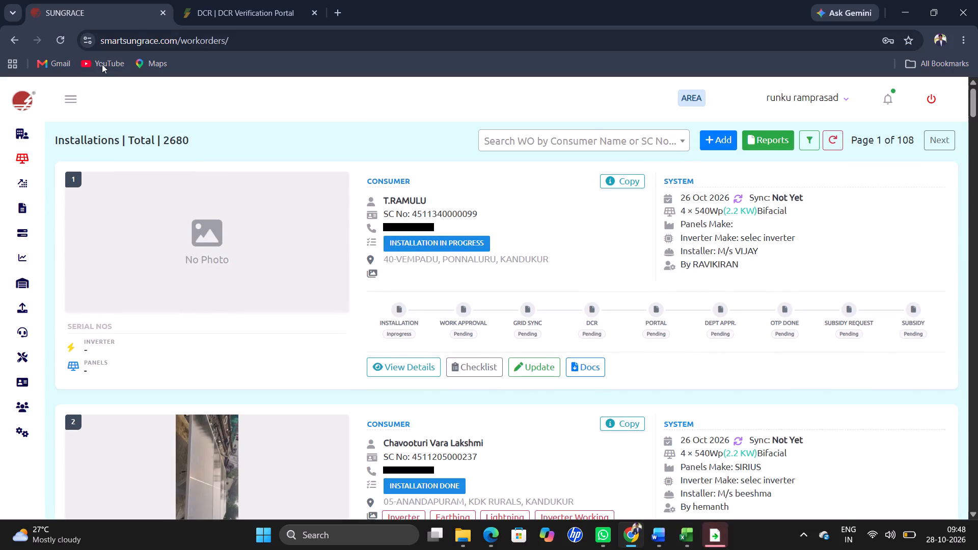
left_click(746, 137, "ctrl")
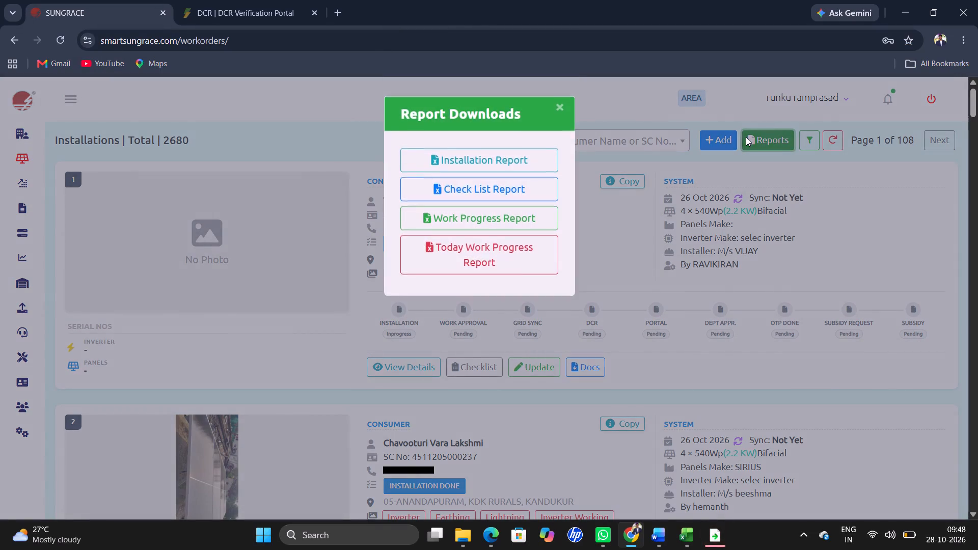
left_click(520, 164, "ctrl")
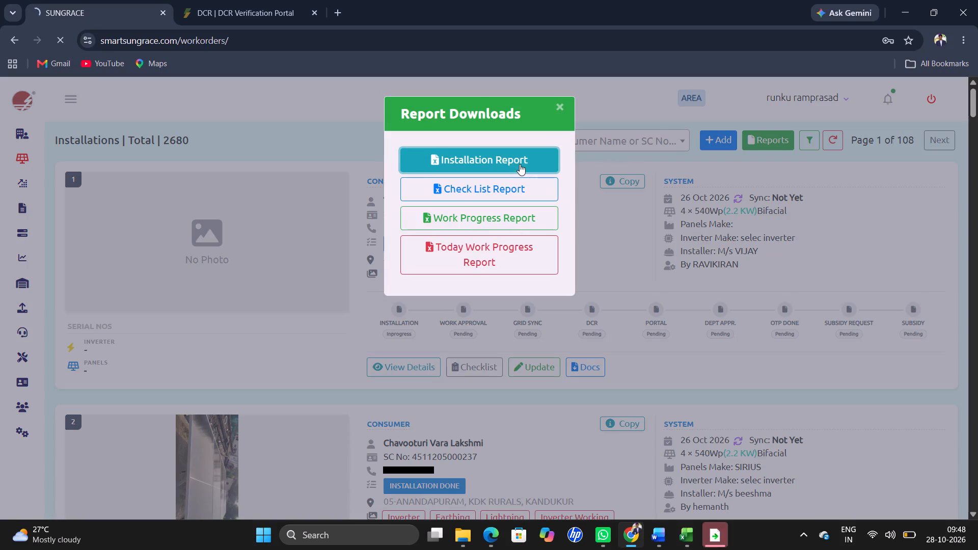
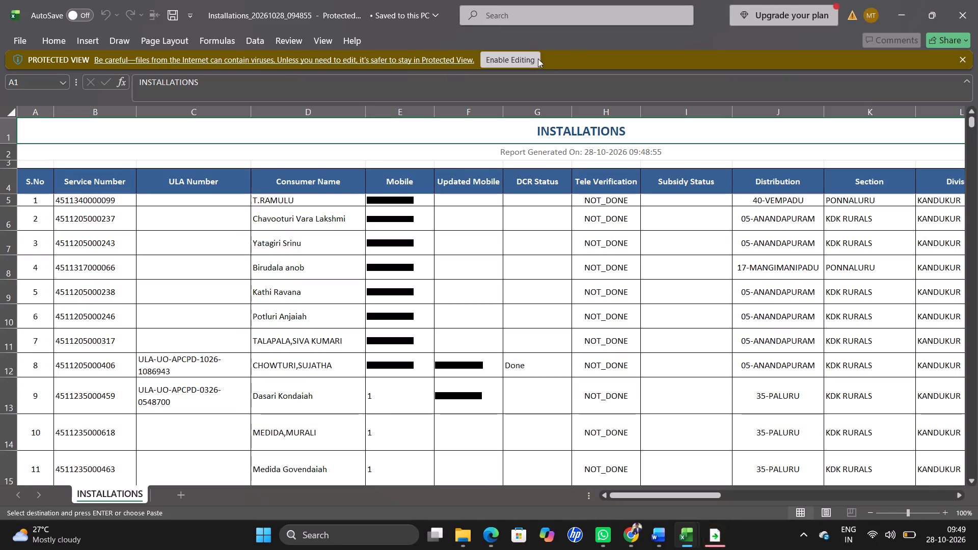
Enable editing in the downloaded installations report and turn on filters for the header row 4.
left_click(534, 59, "ctrl")
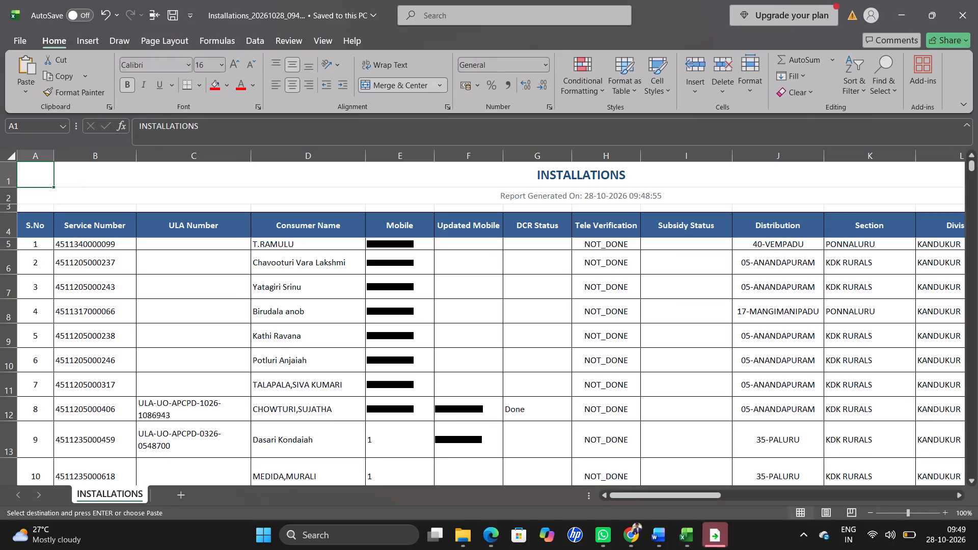
left_click(5, 233, "ctrl")
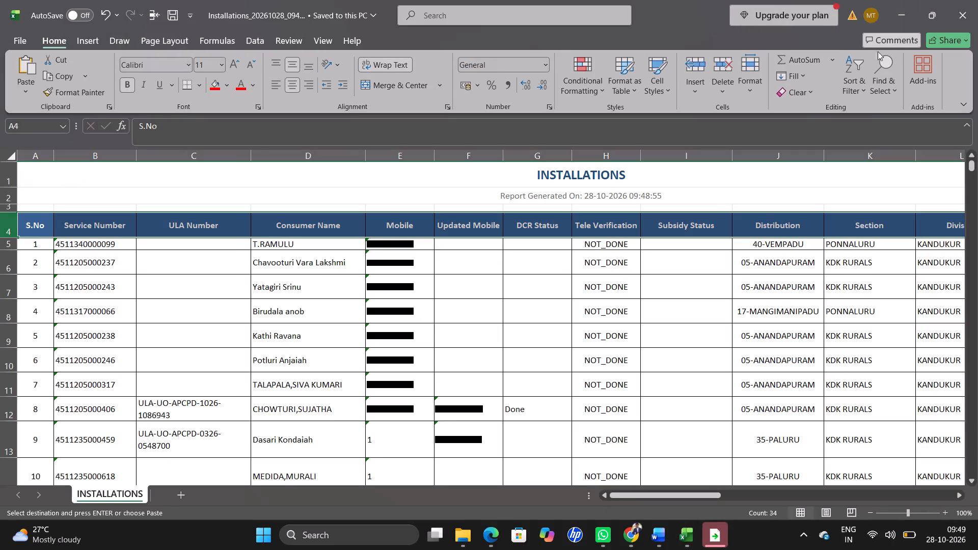
left_click(846, 73, "ctrl")
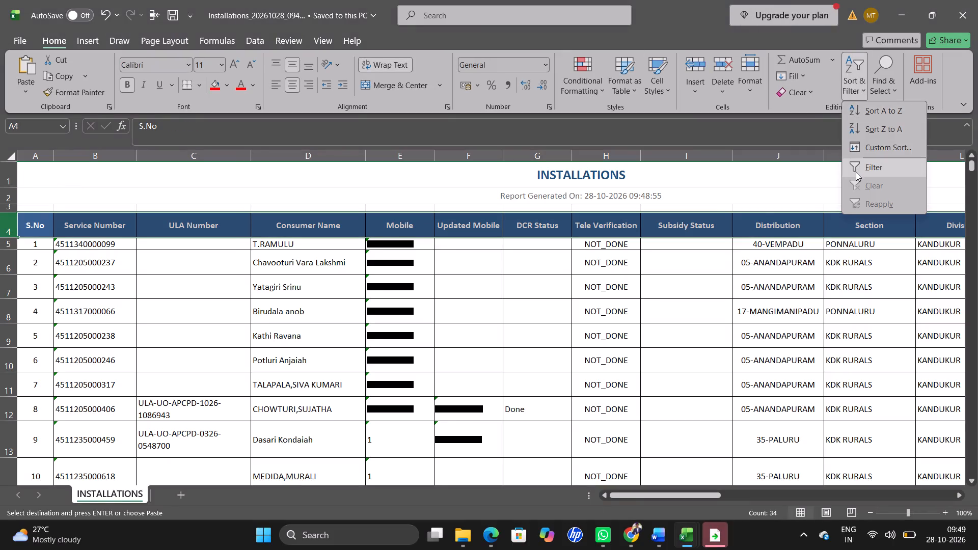
left_click(856, 172, "ctrl")
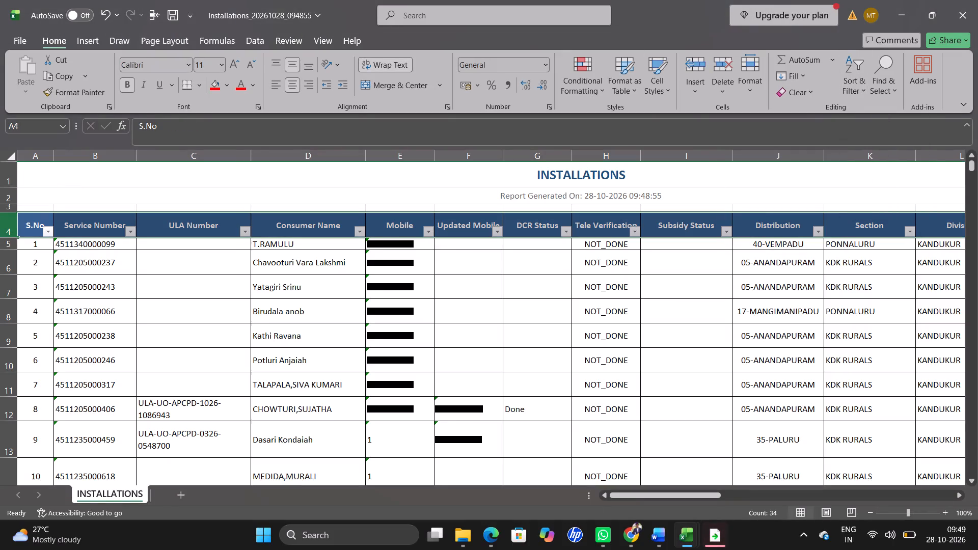
Filter the ULA Number column to exclude blank entries.
left_click(245, 228, "ctrl")
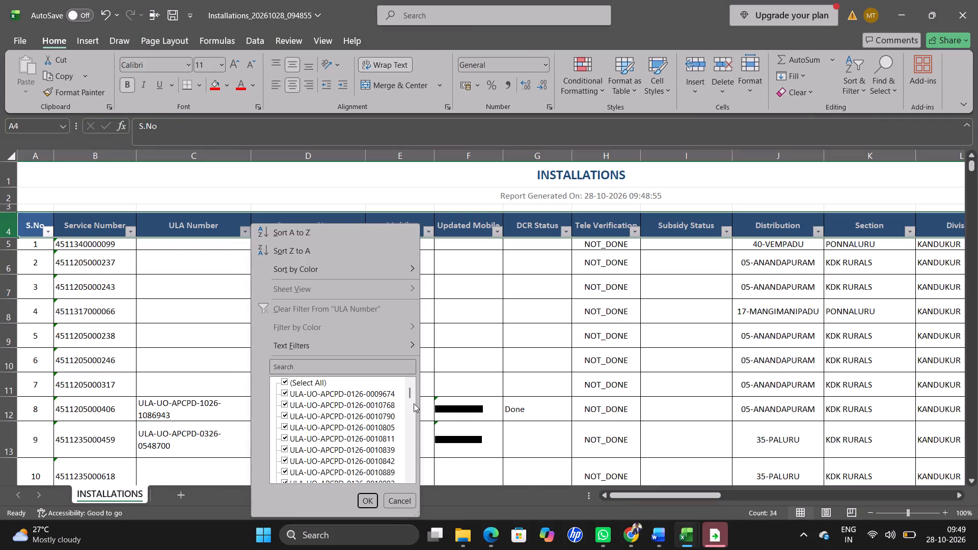
left_click_drag(410, 388, 399, 491, "ctrl")
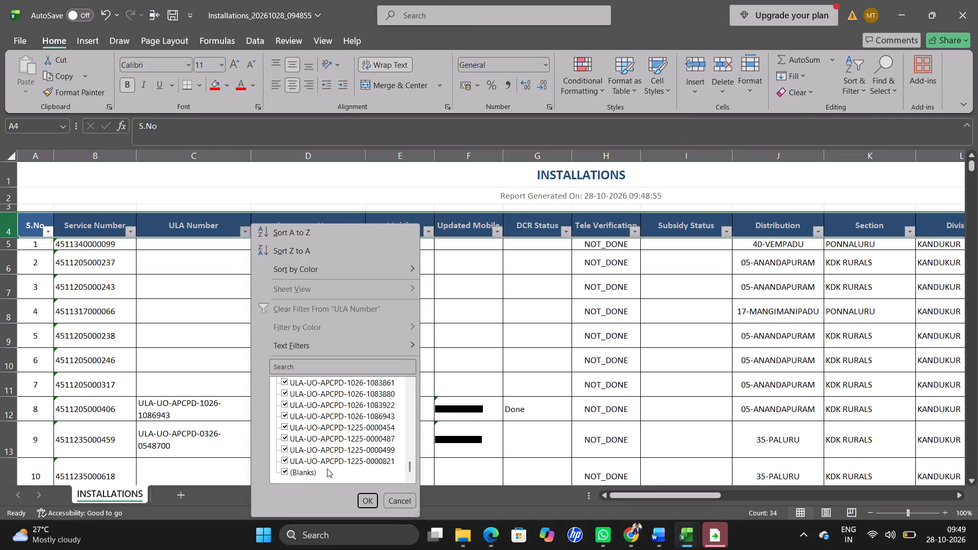
left_click(300, 466, "ctrl")
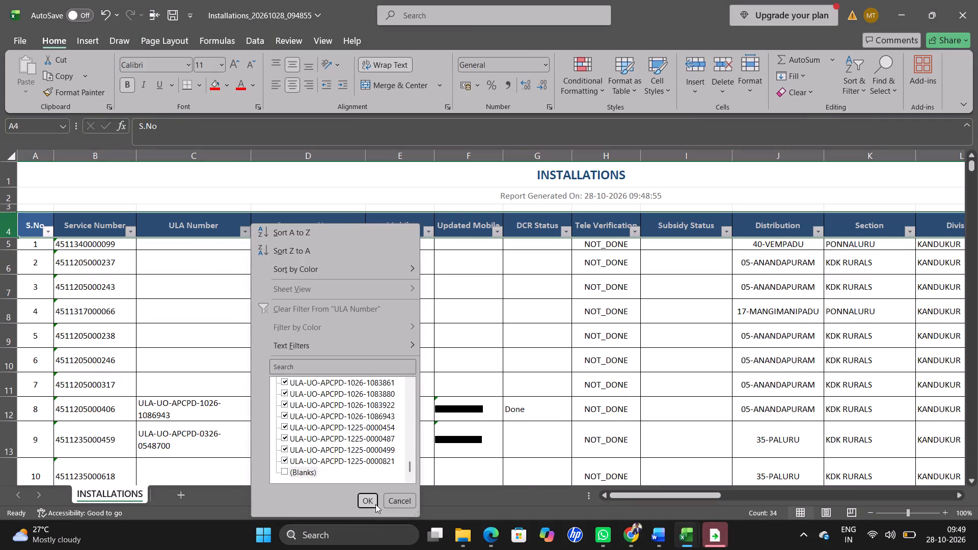
left_click(375, 504, "ctrl")
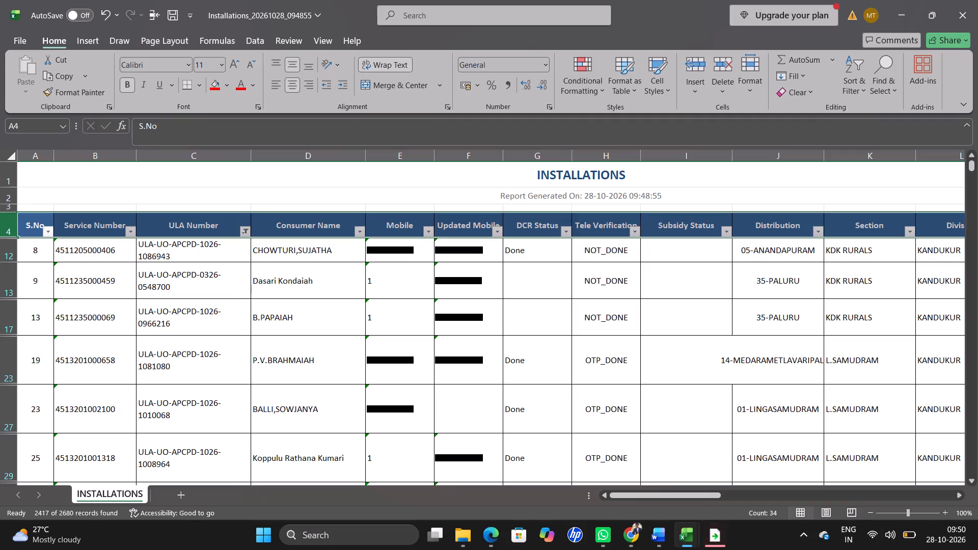
Filter the DCR Status column to show only blanks, excluding Done.
left_click(562, 234, "ctrl")
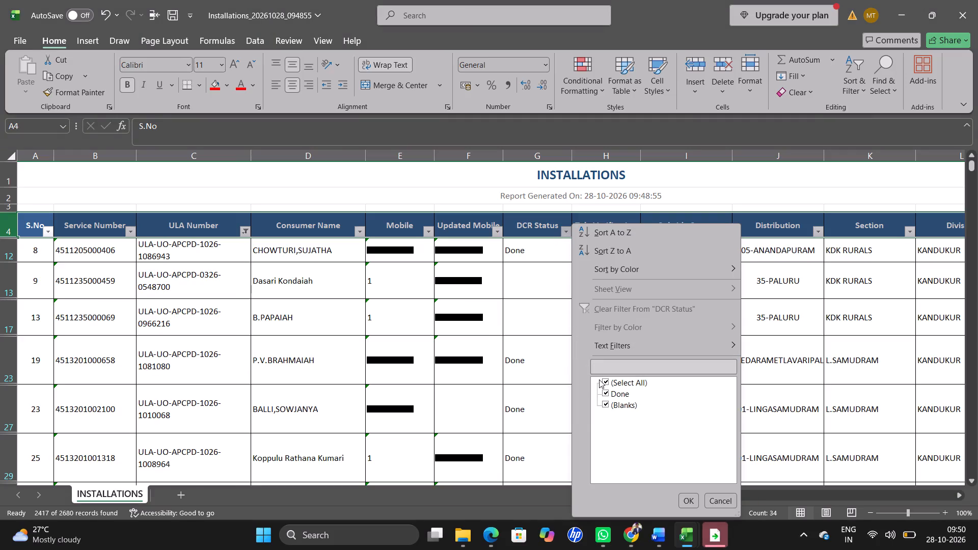
left_click(605, 392, "ctrl")
left_click(684, 502, "ctrl")
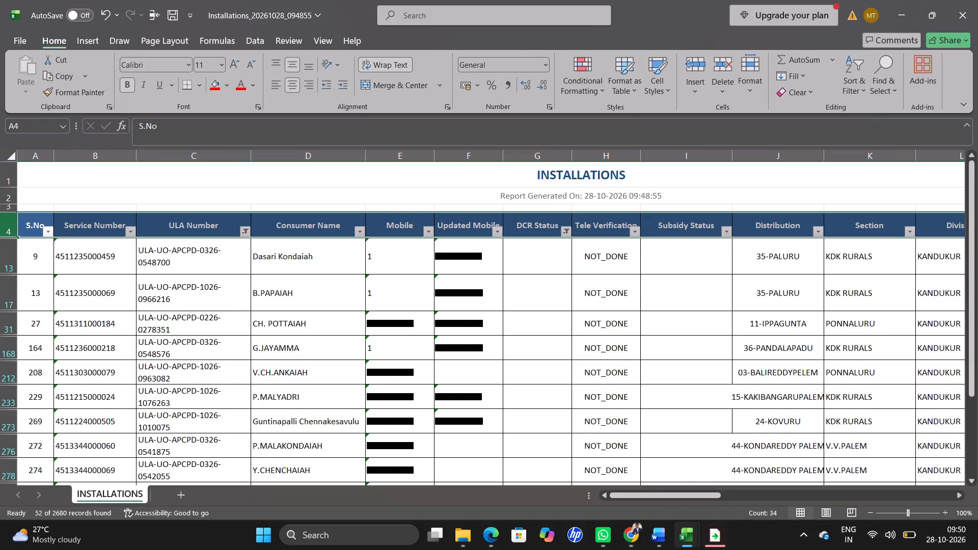
Look through the filtered installations that have a ULA number but no DCR status.
scroll(504, 322, "down", 10, "ctrl")
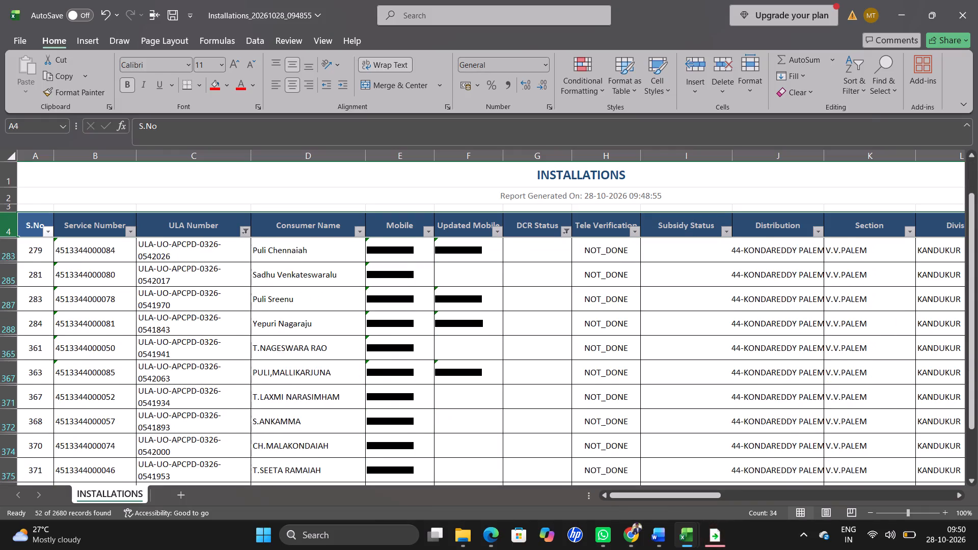
scroll(518, 302, "down", 12, "ctrl")
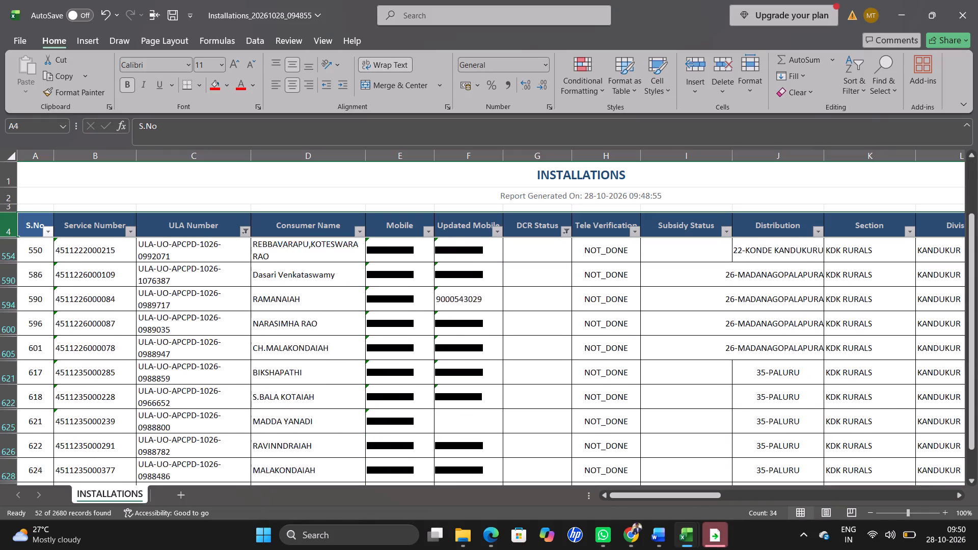
scroll(522, 301, "down", 12, "ctrl")
scroll(540, 297, "down", 9, "ctrl")
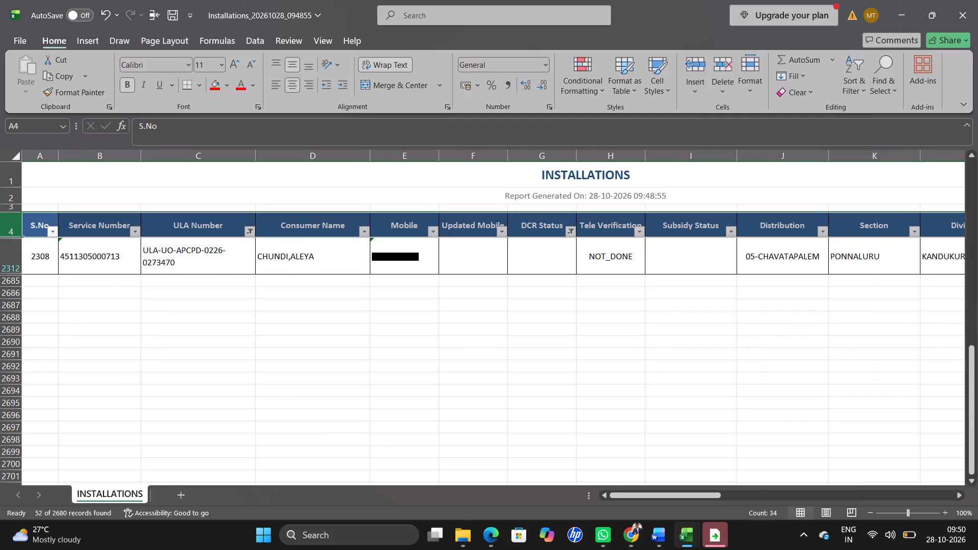
scroll(547, 344, "up", 11, "ctrl")
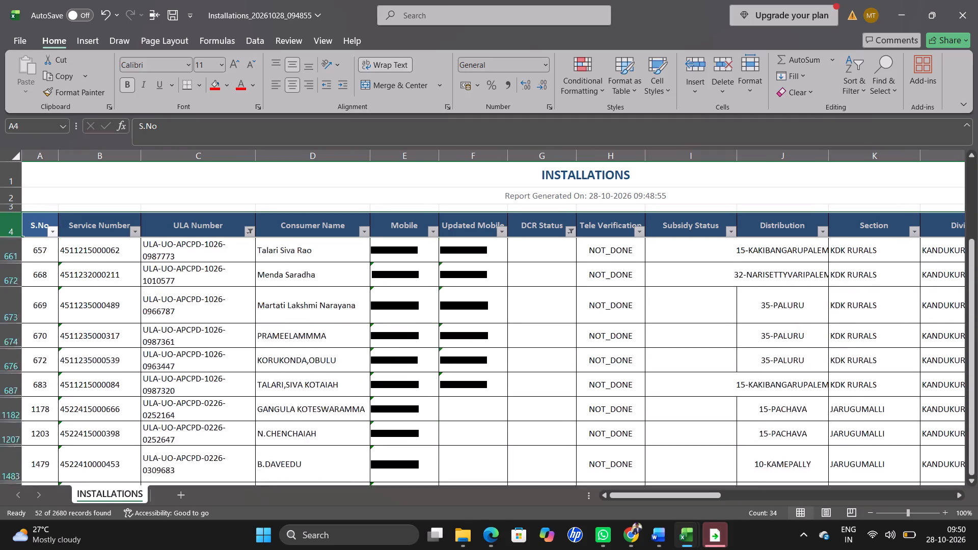
scroll(547, 344, "up", 16, "ctrl")
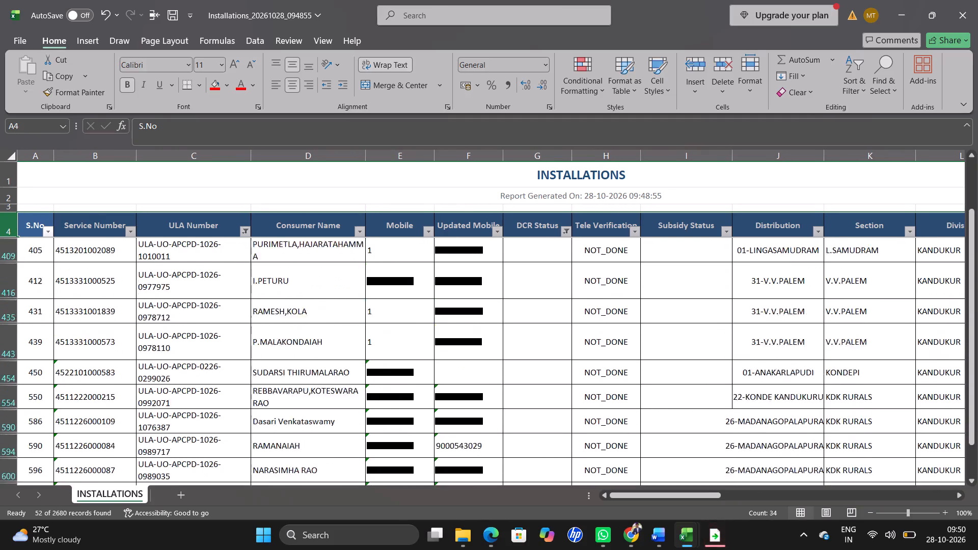
scroll(546, 344, "up", 20, "ctrl")
scroll(546, 344, "up", 1, "ctrl")
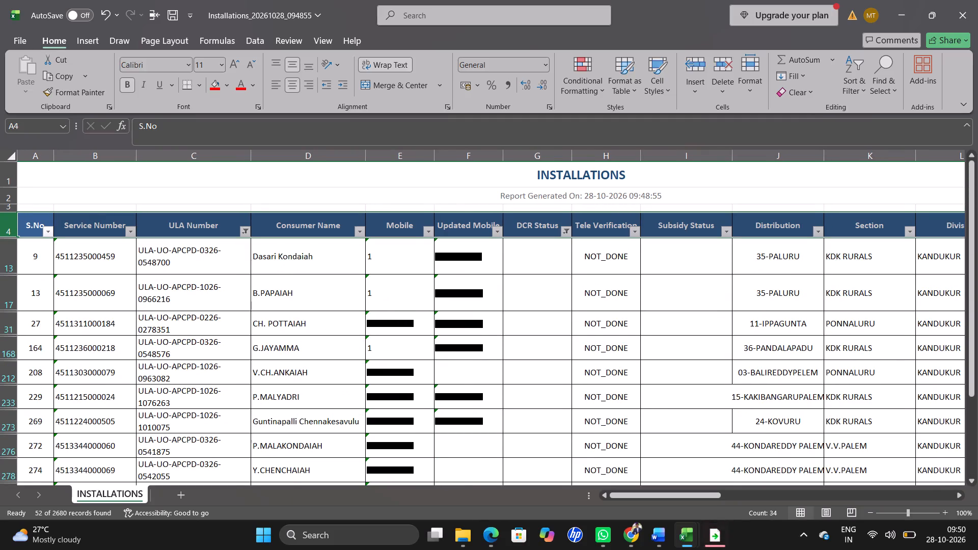
left_click_drag(660, 501, 709, 497, "ctrl")
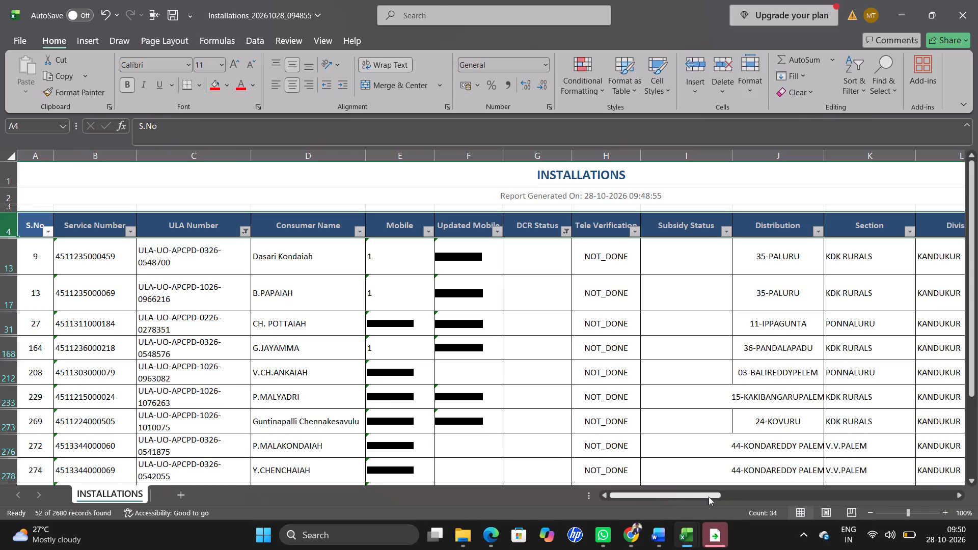
left_click_drag(709, 497, 725, 496, "ctrl")
left_click_drag(710, 492, 742, 489, "ctrl")
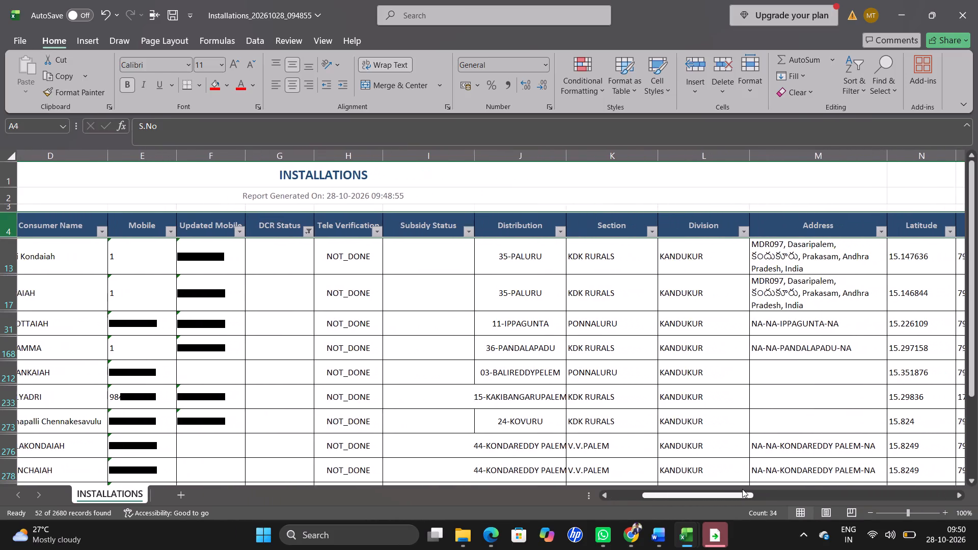
left_click_drag(742, 489, 813, 489, "ctrl")
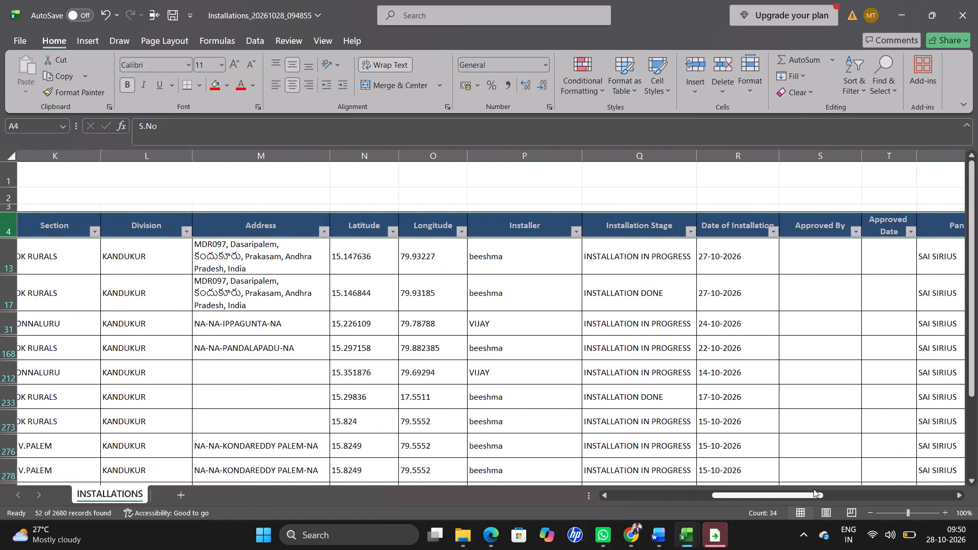
left_click_drag(813, 489, 874, 488, "ctrl")
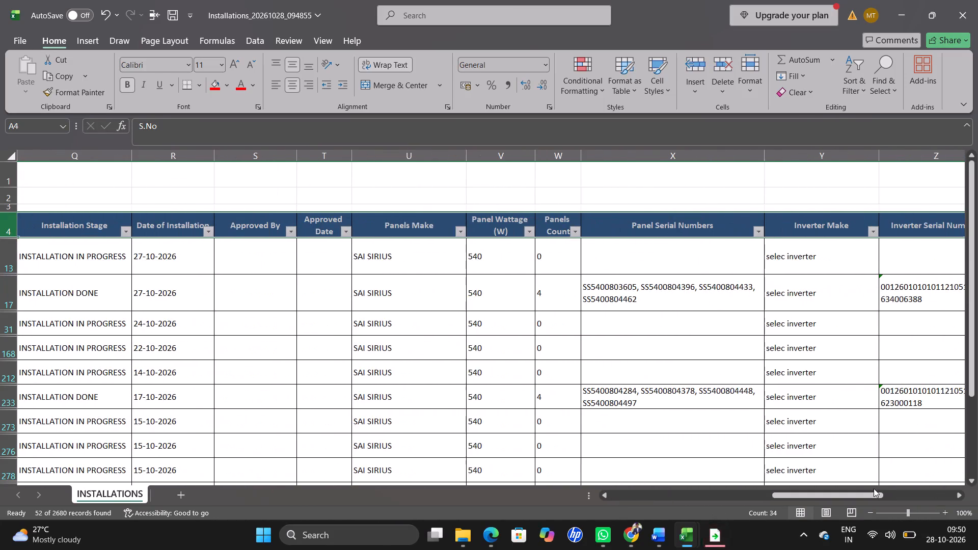
left_click(758, 231, "ctrl")
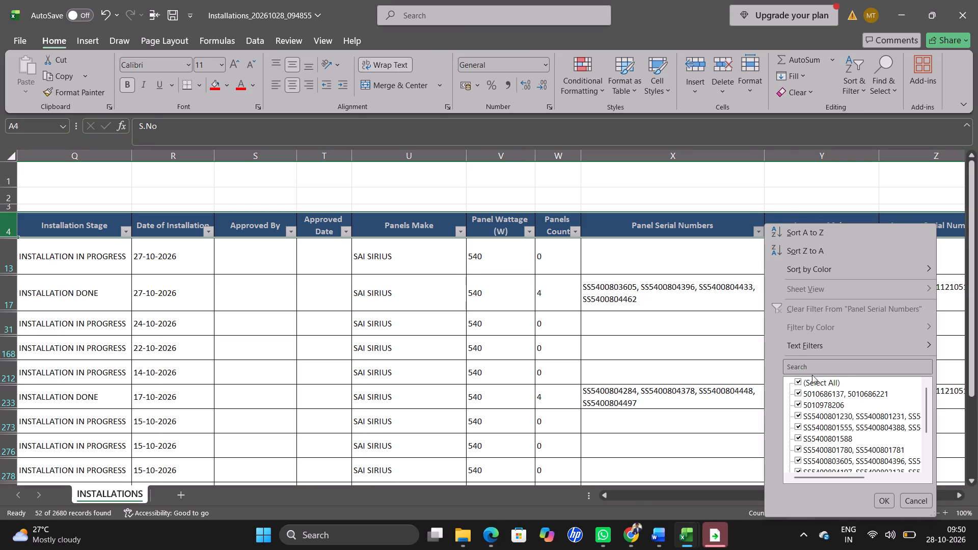
scroll(820, 373, "down", 3, "ctrl")
left_click(841, 389, "ctrl")
left_click(839, 404, "ctrl")
left_click(840, 437, "ctrl")
left_click(841, 446, "ctrl")
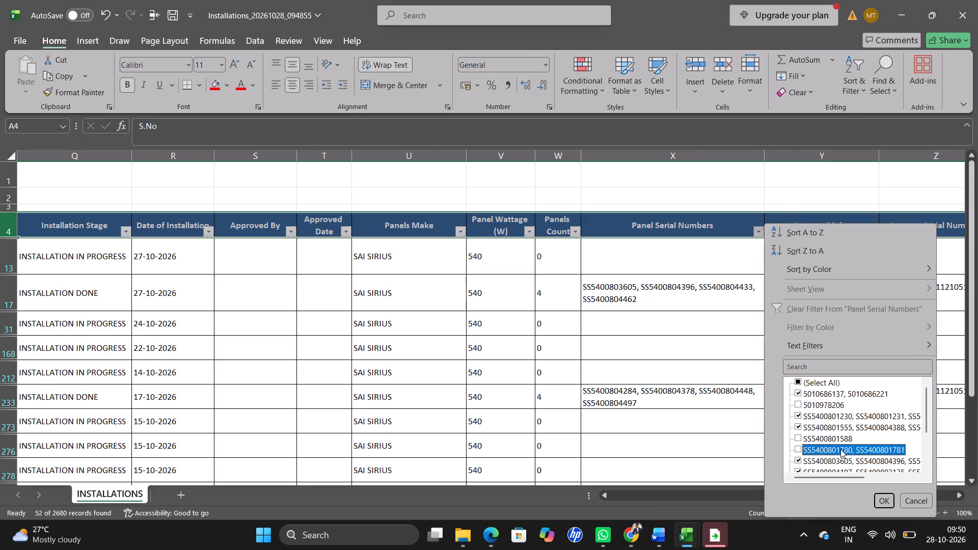
scroll(836, 448, "down", 1, "ctrl")
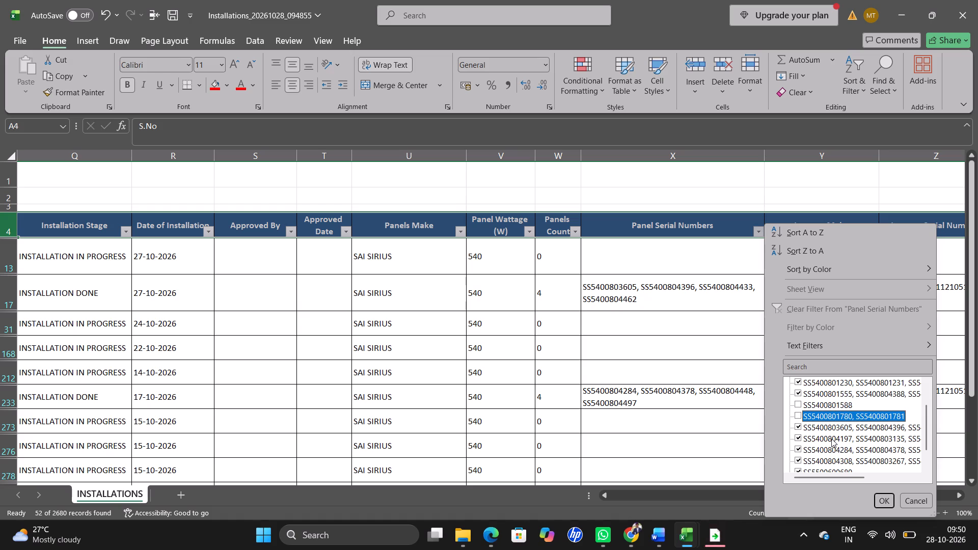
scroll(831, 438, "down", 1, "ctrl")
left_click(828, 447, "ctrl")
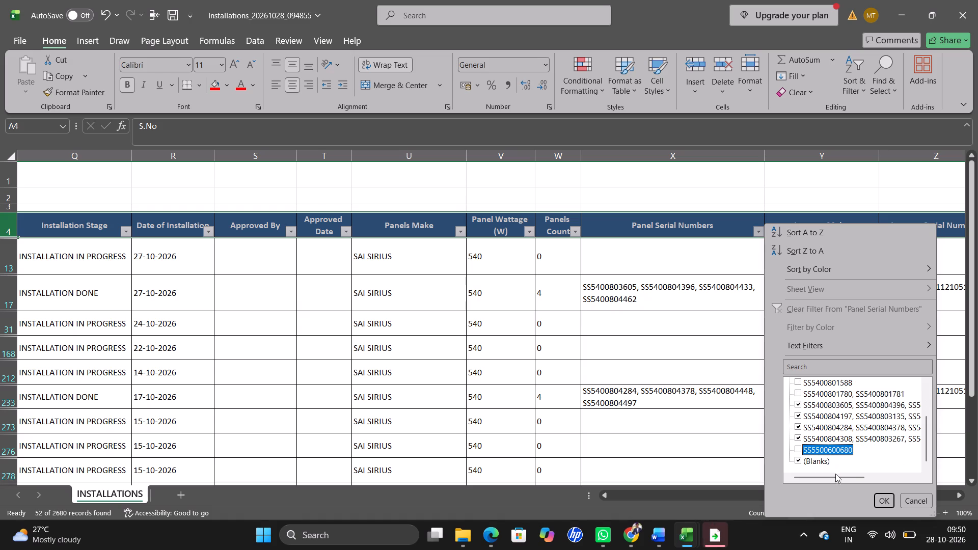
left_click_drag(833, 478, 893, 477, "ctrl")
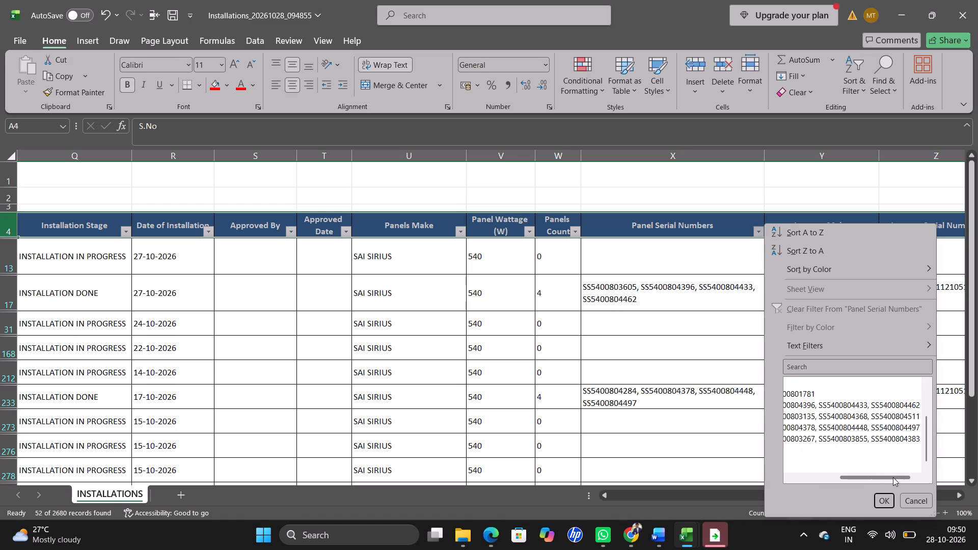
left_click_drag(893, 477, 793, 479, "ctrl")
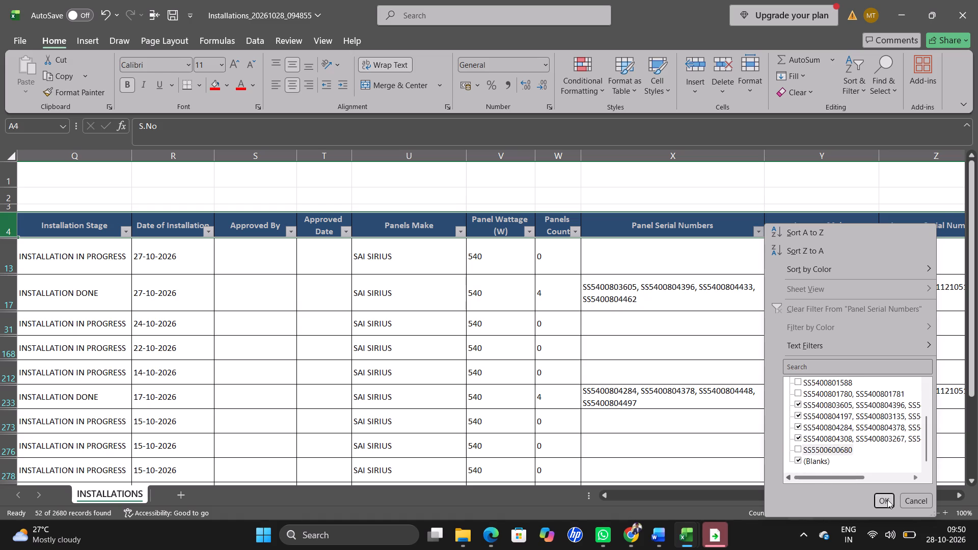
left_click(884, 498, "ctrl")
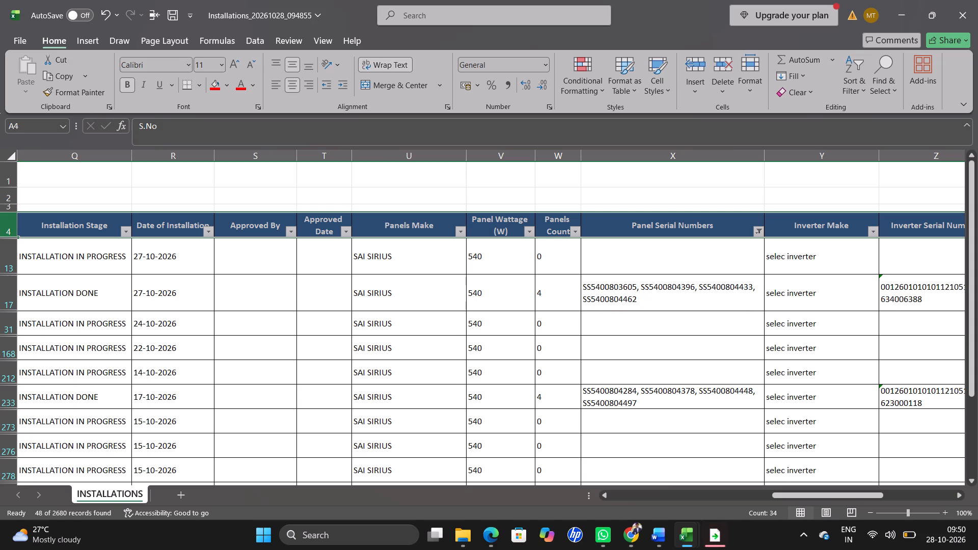
Exclude blank entries from the Panel Serial Numbers filter as well.
left_click(759, 232, "ctrl")
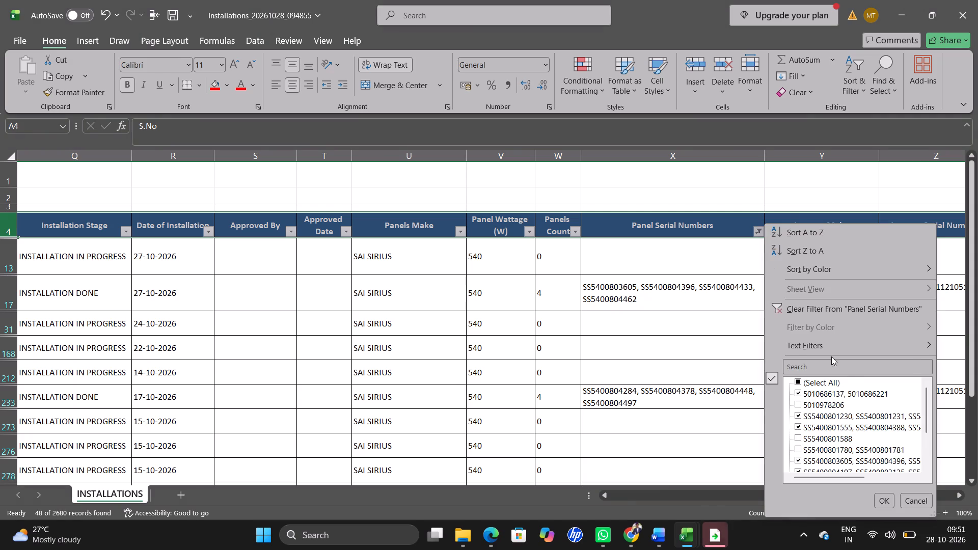
scroll(858, 426, "down", 3, "ctrl")
left_click(809, 457, "ctrl")
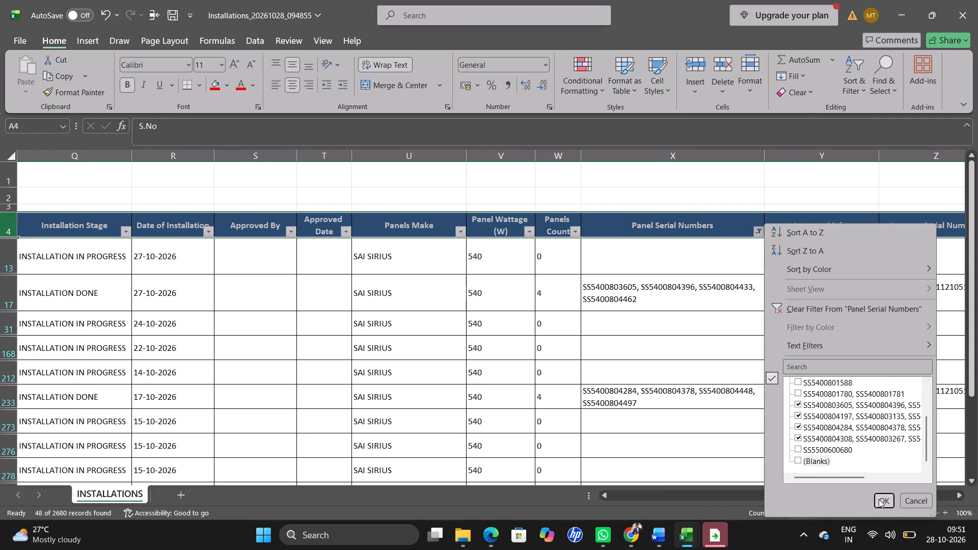
left_click(880, 500, "ctrl")
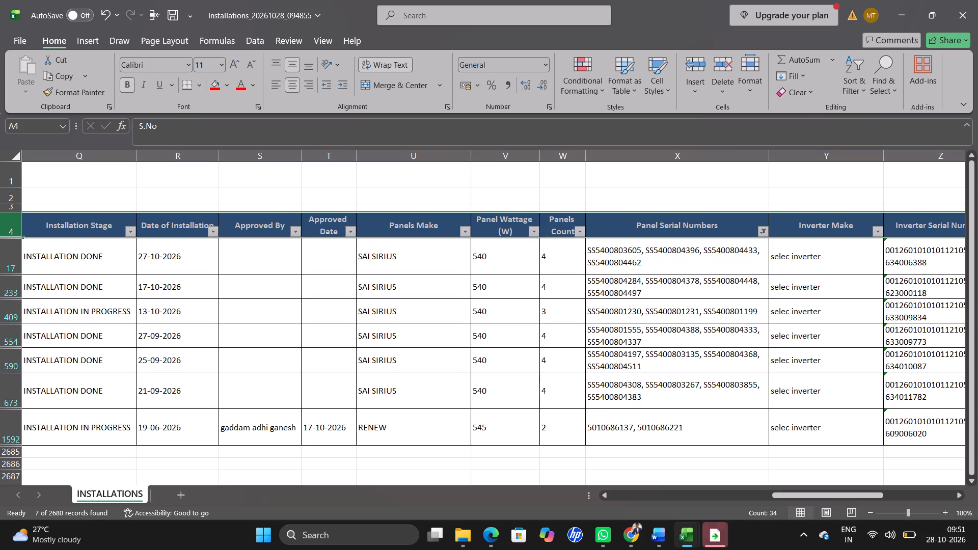
scroll(729, 364, "down", 1, "ctrl")
left_click(764, 232, "ctrl")
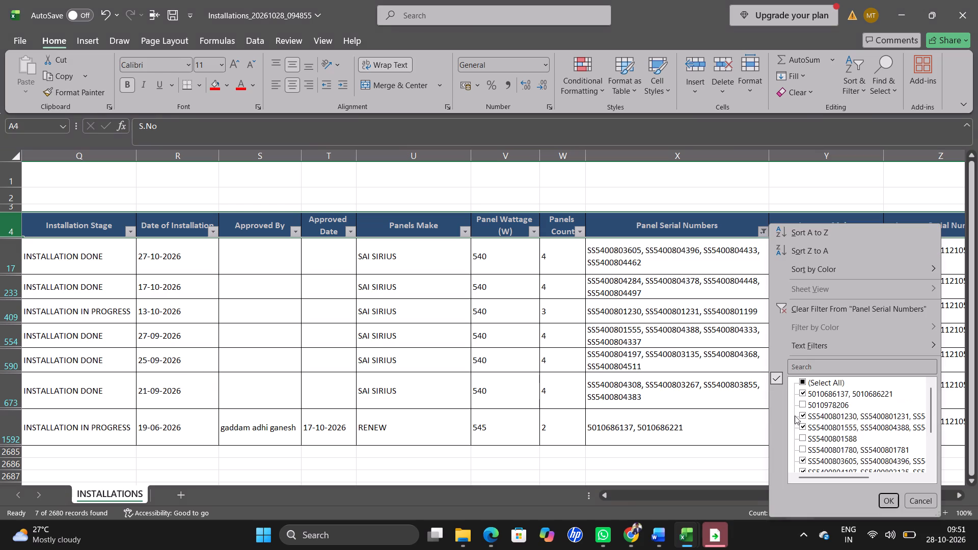
scroll(828, 457, "down", 3, "ctrl")
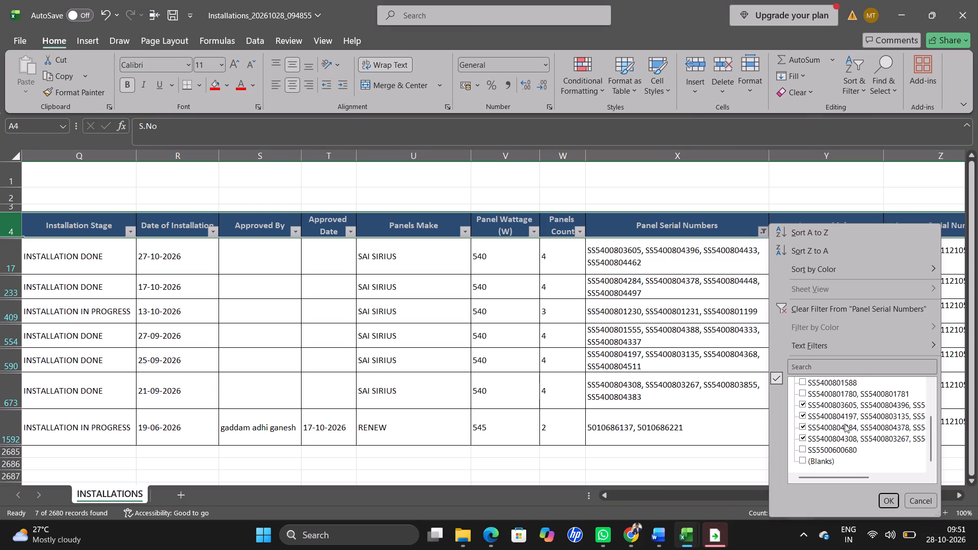
scroll(845, 423, "up", 2, "ctrl")
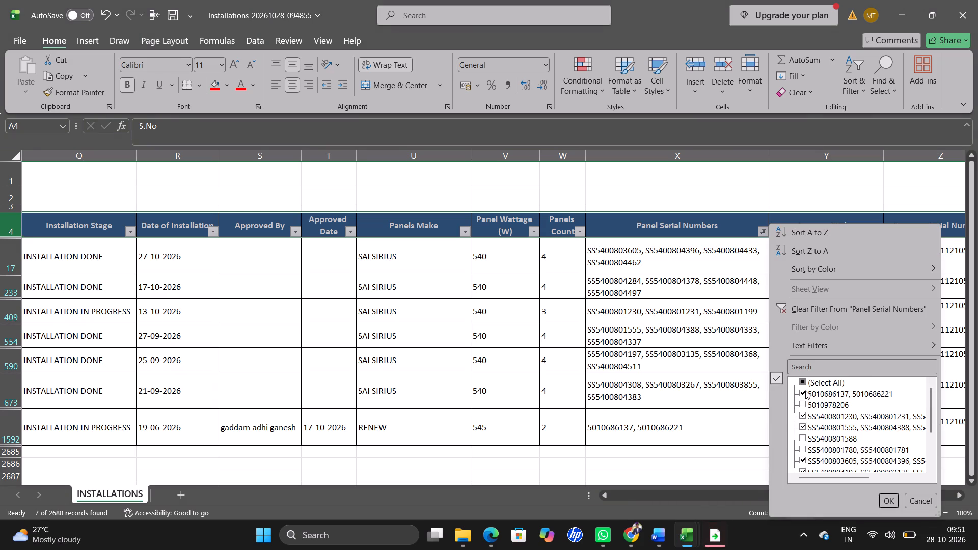
left_click(804, 391, "ctrl")
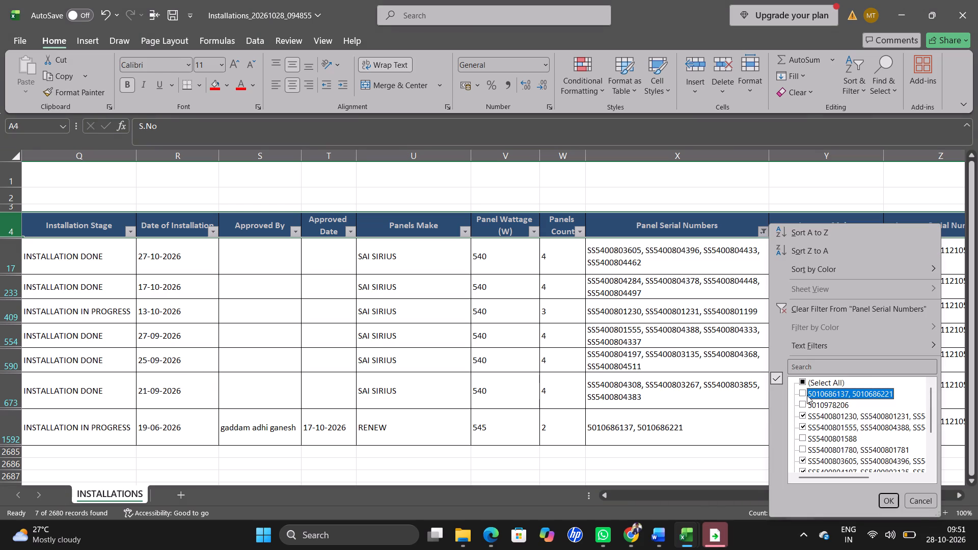
left_click(885, 494, "ctrl")
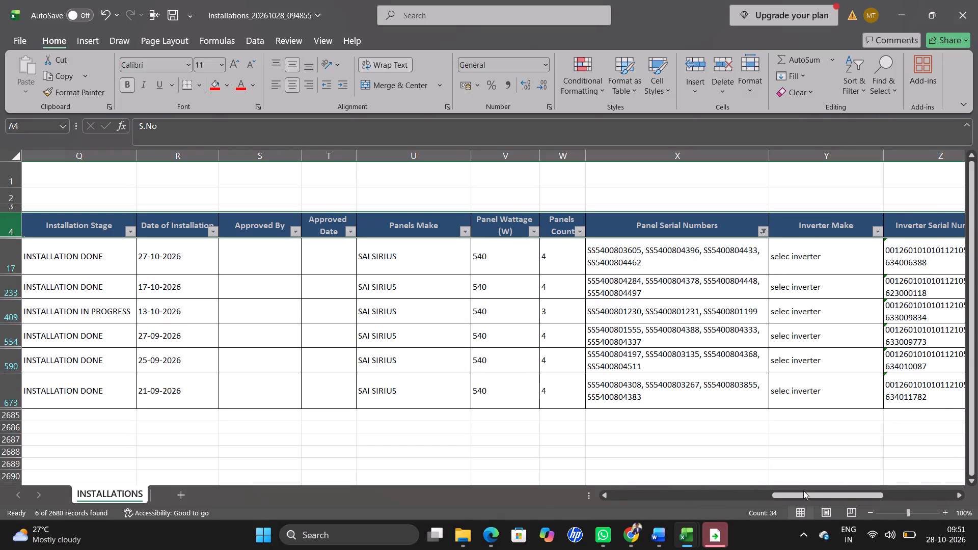
Compare the filtered installations' service numbers with those in the dcr pending list 27.10.2026 workbook, placing its window over the report.
left_click_drag(805, 491, 639, 496, "ctrl")
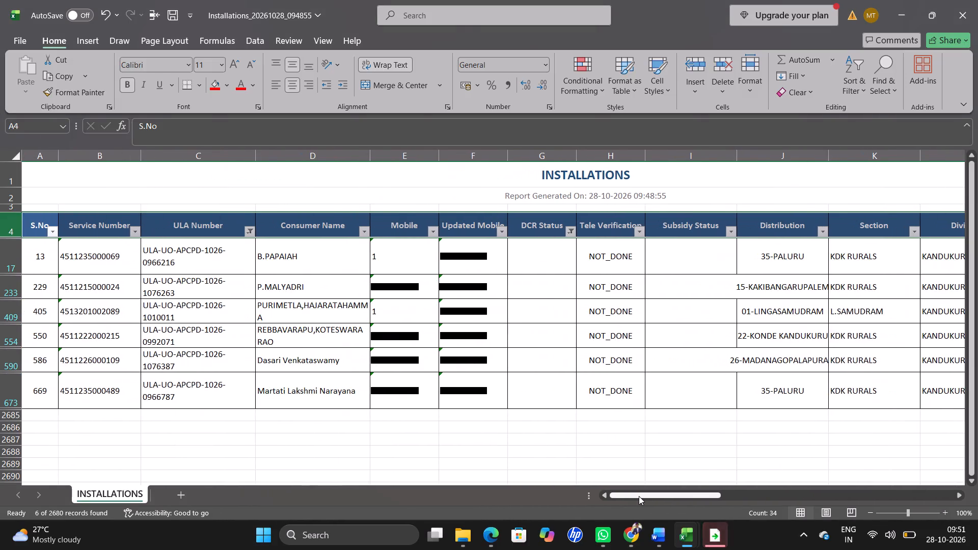
left_click_drag(639, 496, 624, 496, "ctrl")
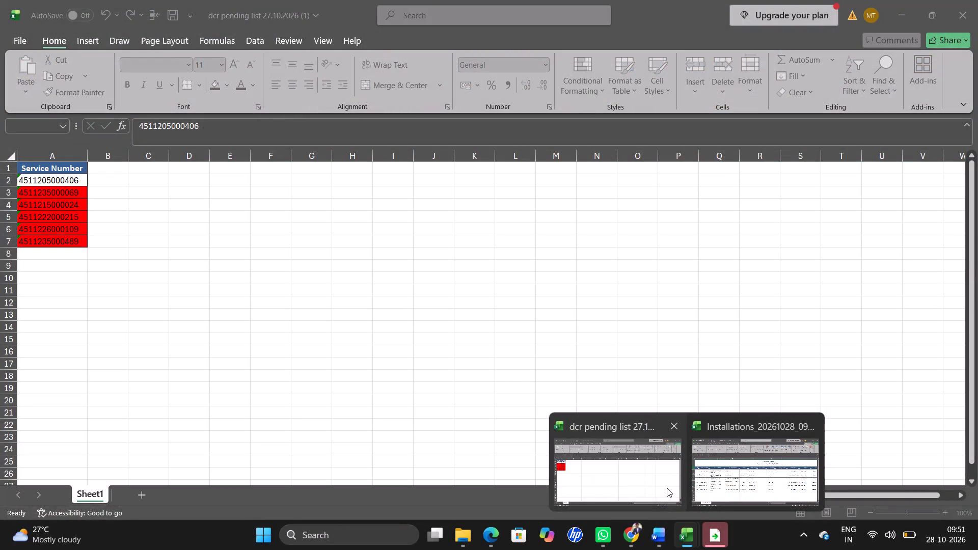
left_click(667, 488, "ctrl")
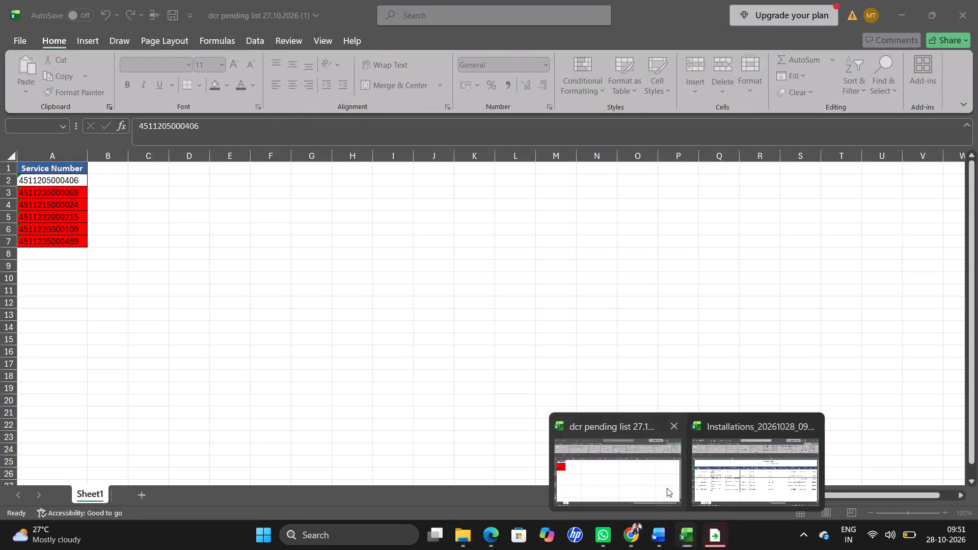
left_click_drag(932, 6, 933, 13, "ctrl")
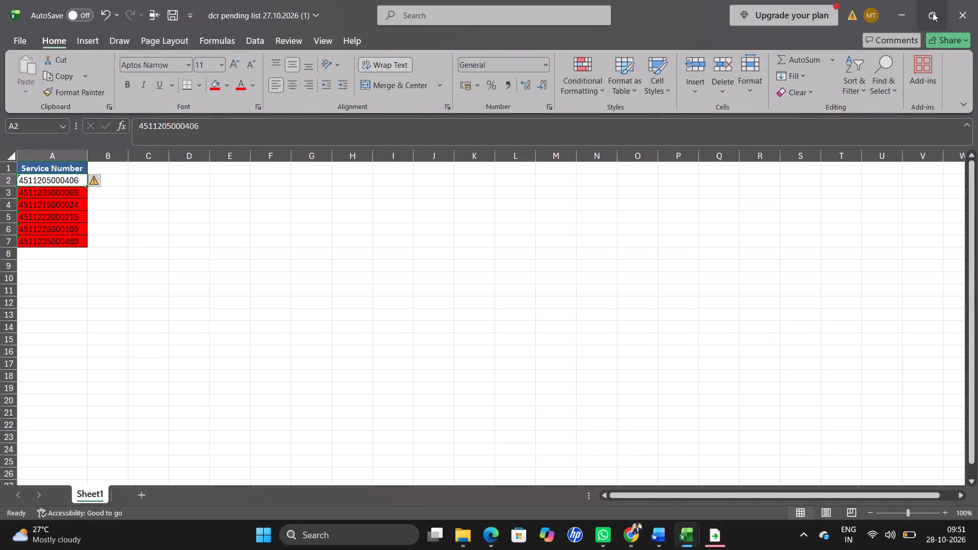
left_click_drag(933, 13, 933, 13, "ctrl")
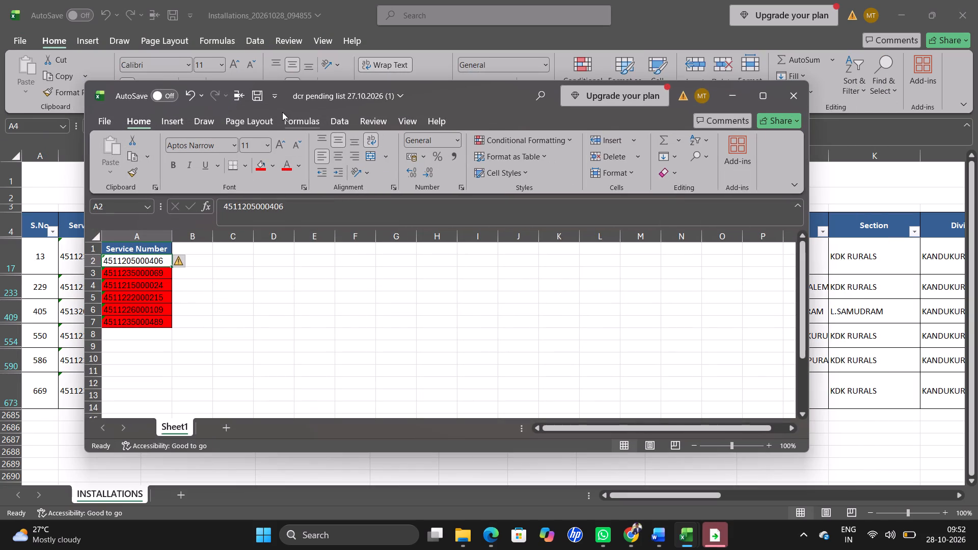
left_click_drag(109, 95, 154, 98, "ctrl")
left_click_drag(504, 88, 592, 88, "ctrl")
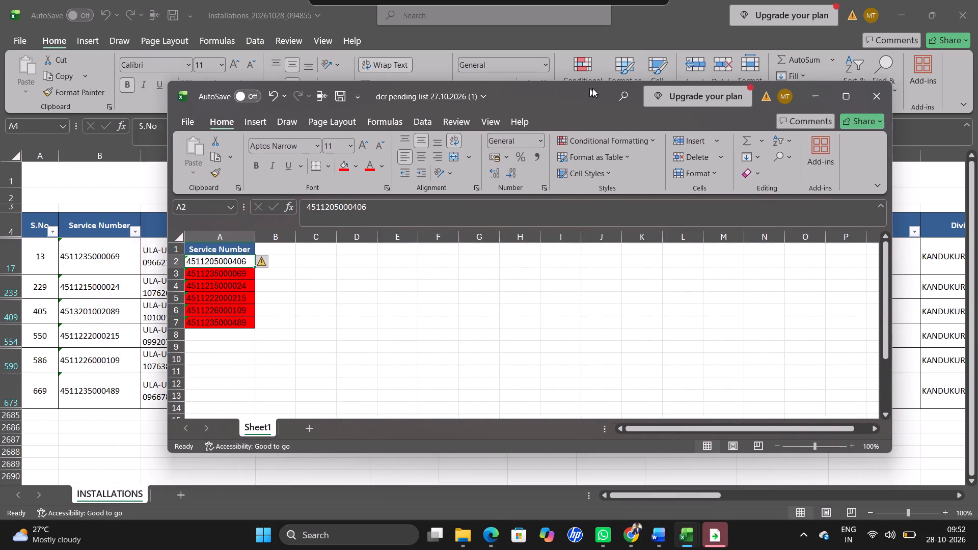
left_click_drag(592, 88, 585, 103, "ctrl")
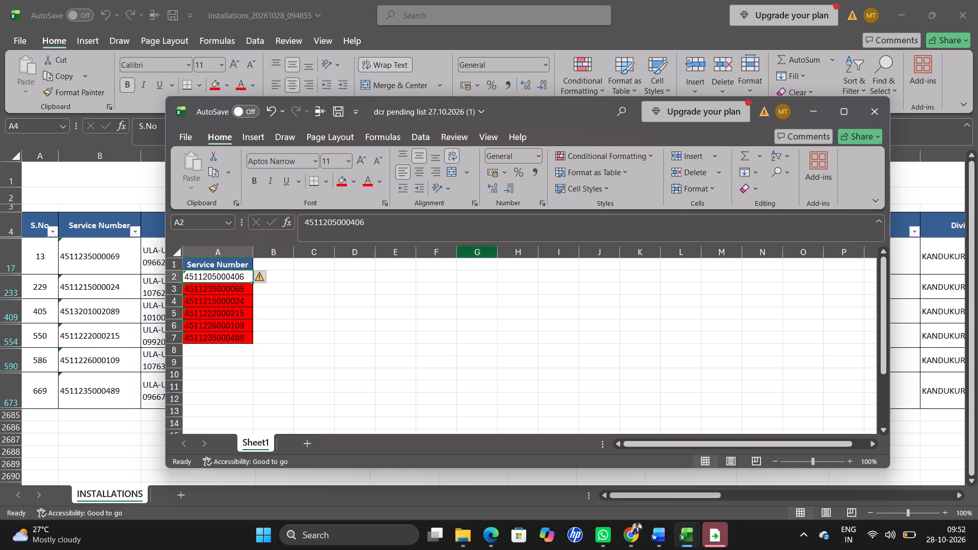
Close the dcr pending list and Installations workbooks without saving their changes.
left_click(865, 116, "ctrl")
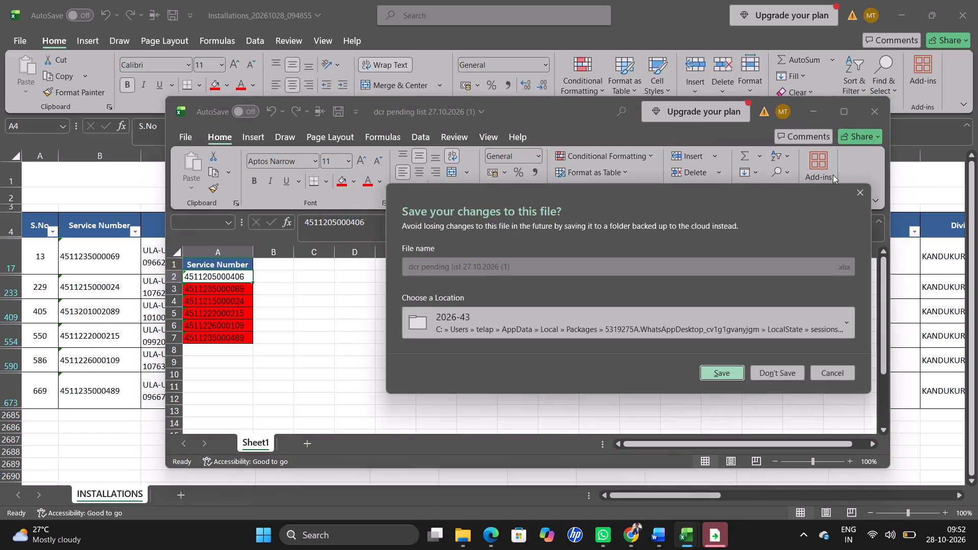
left_click(760, 372, "ctrl")
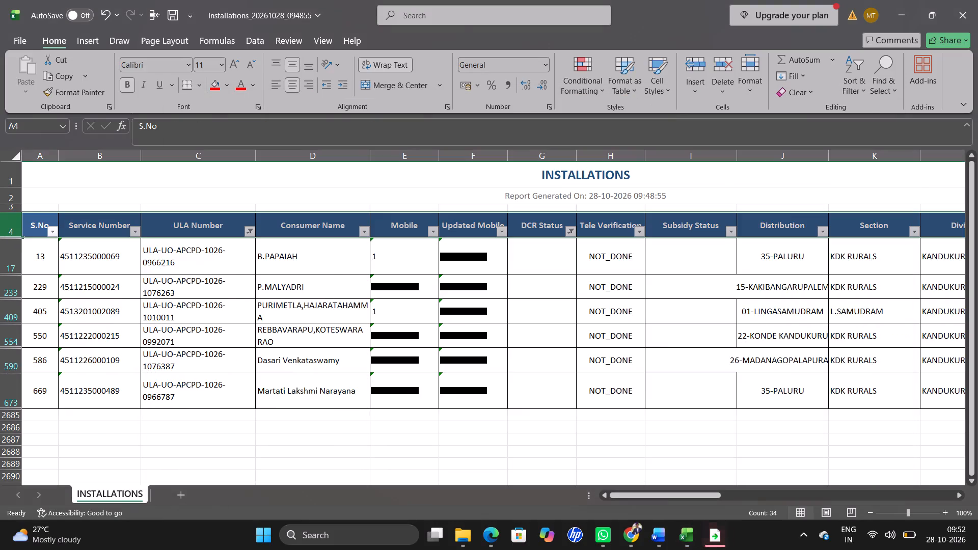
left_click(961, 8, "ctrl")
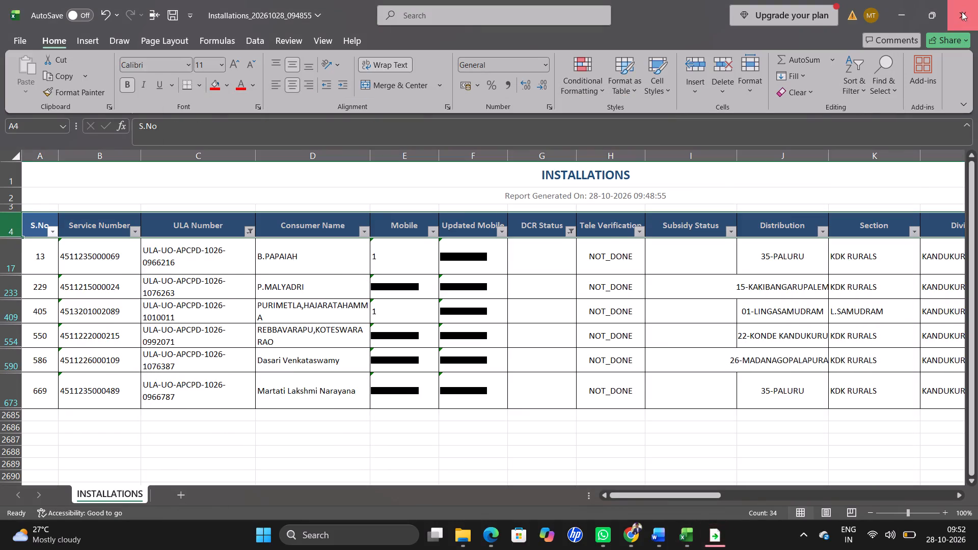
left_click(539, 360, "ctrl")
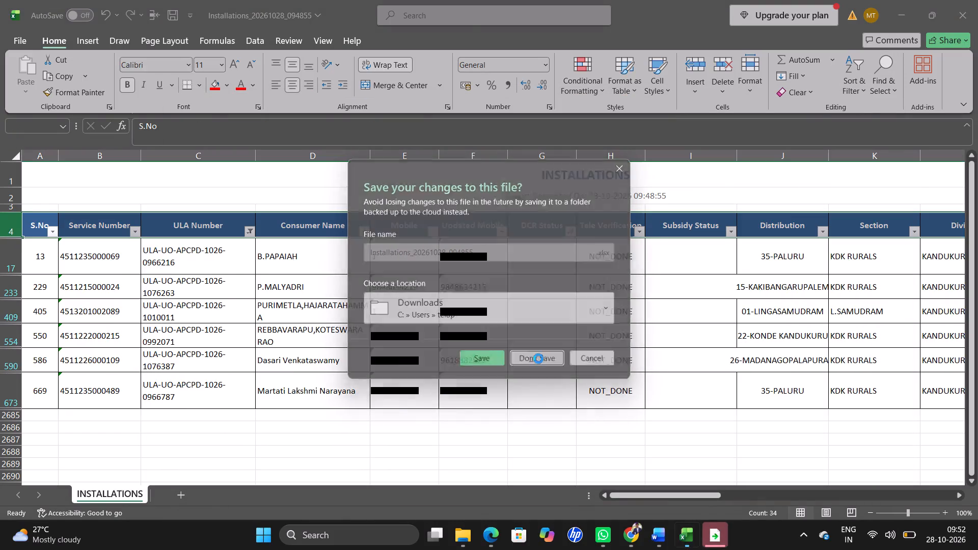
In SUNGRACE in Chrome, dismiss the Report Downloads window and open the Total installations list.
left_click(562, 98, "ctrl")
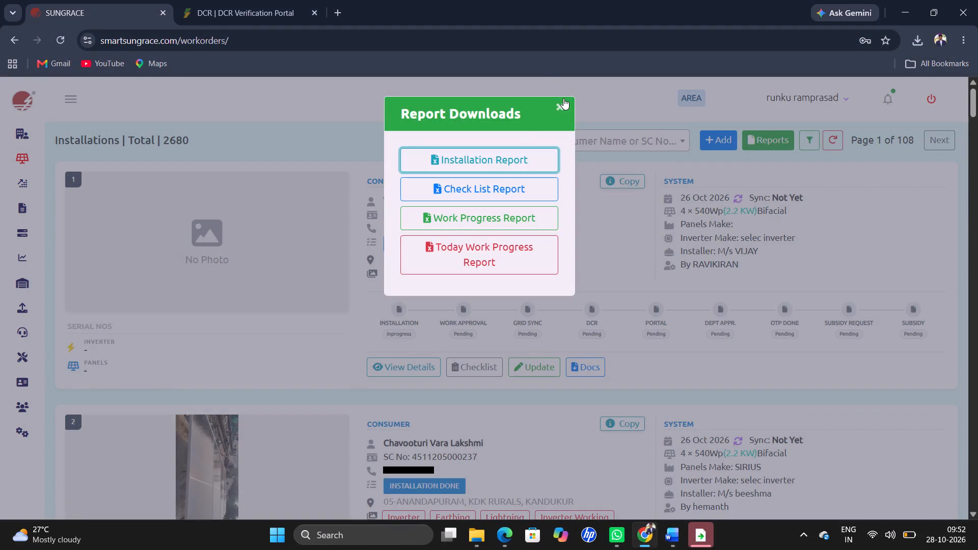
right_click(348, 132, "ctrl")
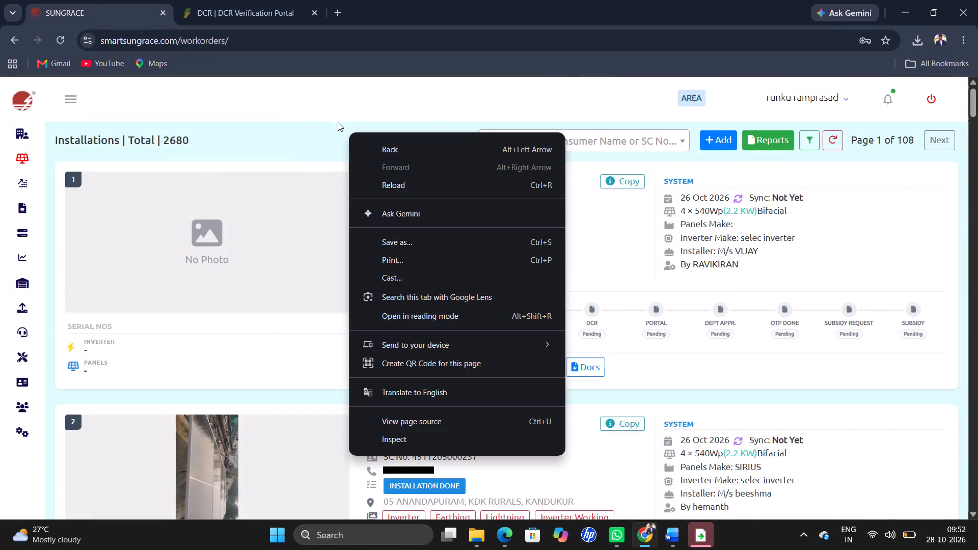
left_click(322, 101, "ctrl")
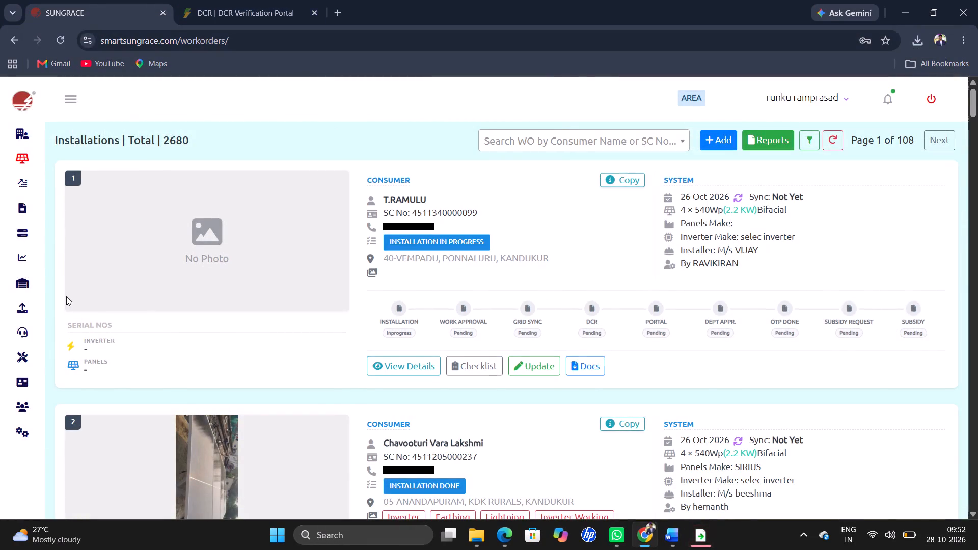
scroll(189, 294, "down", 3, "ctrl")
scroll(234, 316, "up", 1, "ctrl")
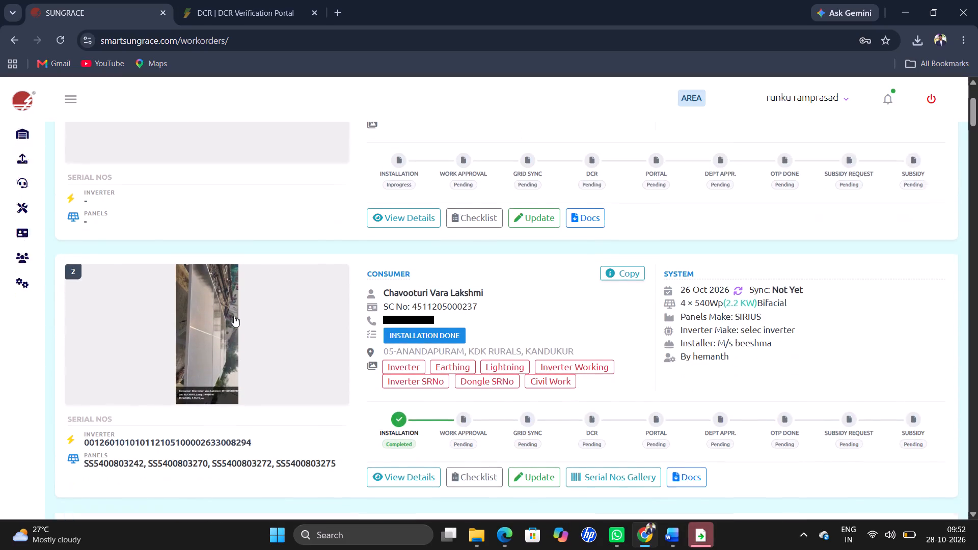
scroll(234, 316, "up", 3, "ctrl")
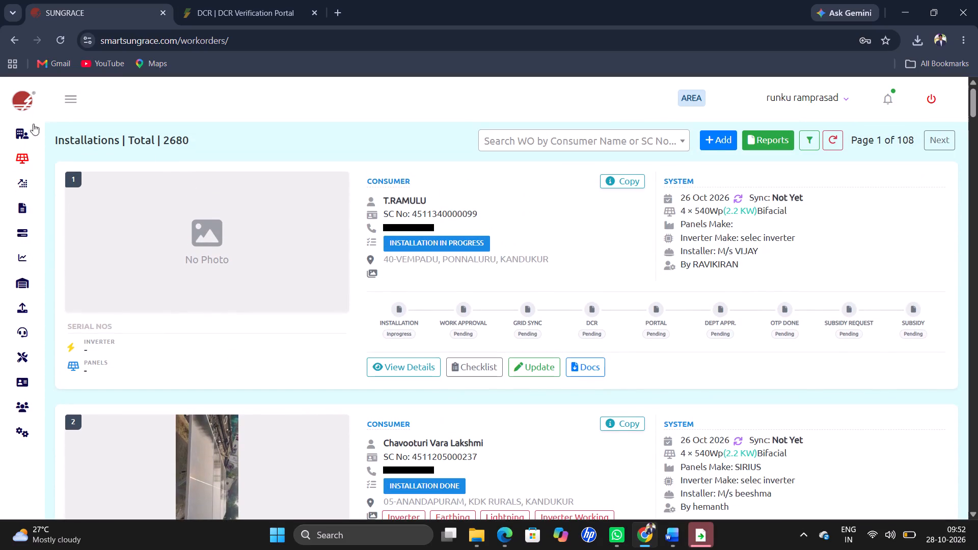
left_click(75, 178, "ctrl")
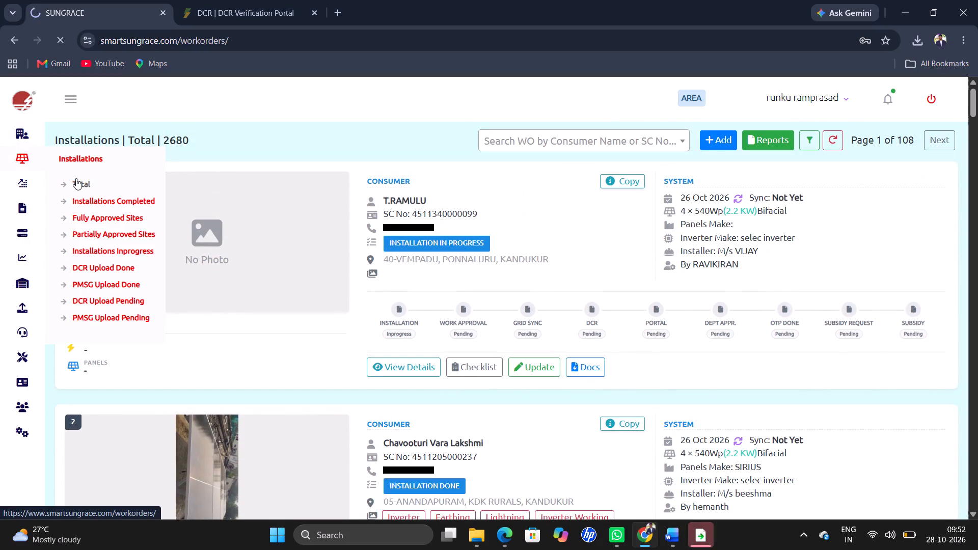
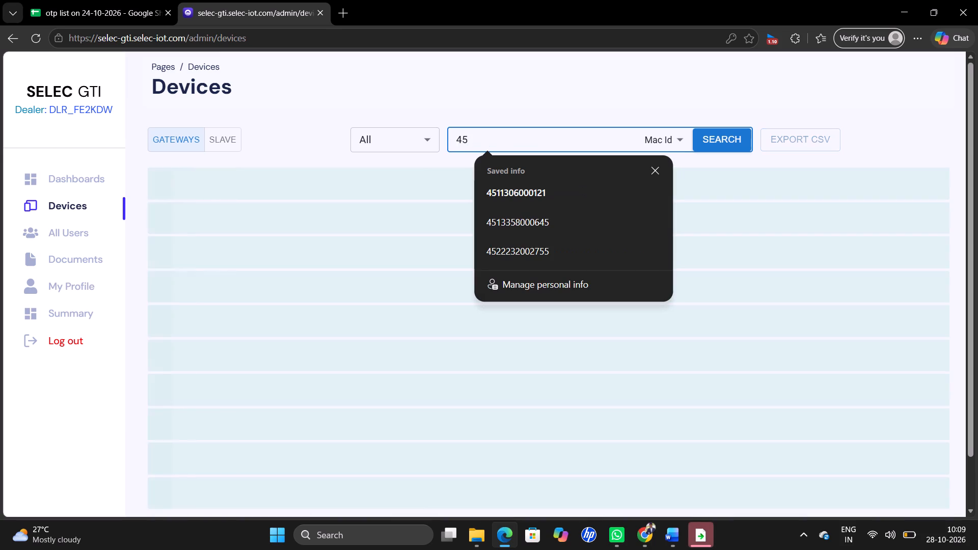
Search the gateway devices by Plant Name for the consumer's service number starting with 4411.
key("BackSpace")
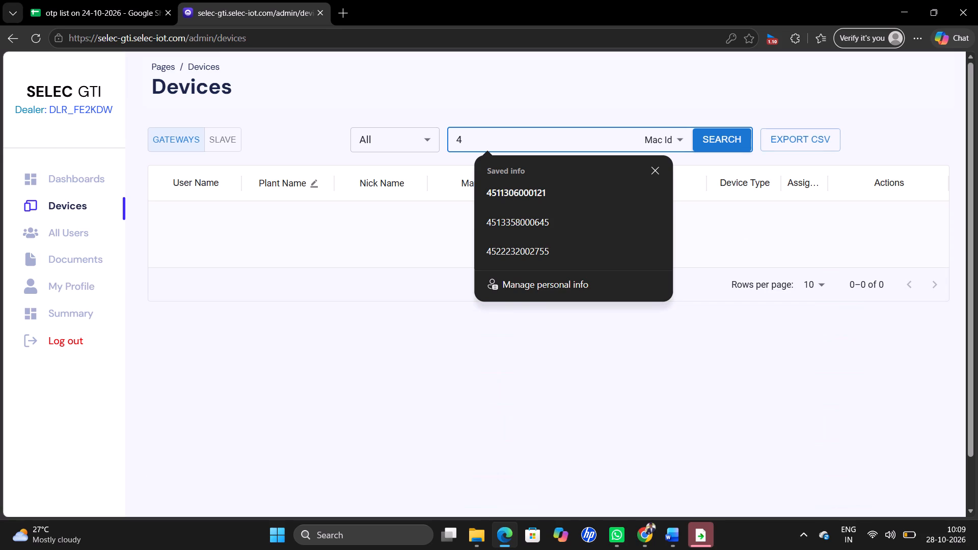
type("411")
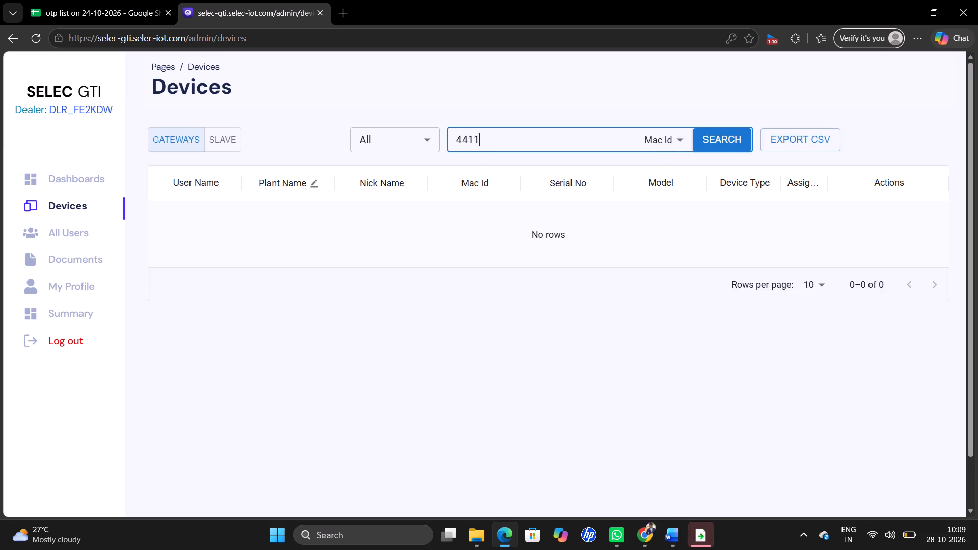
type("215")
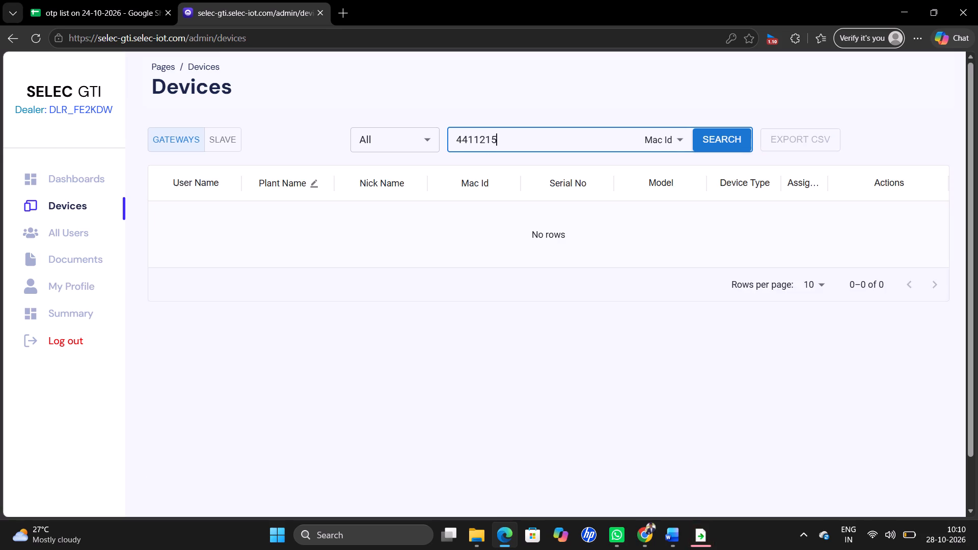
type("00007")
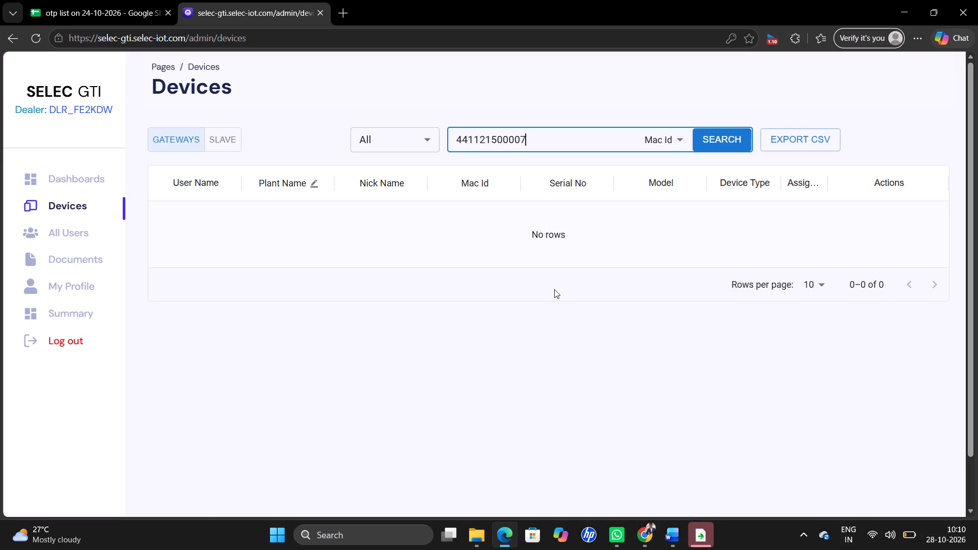
left_click(669, 130, "ctrl")
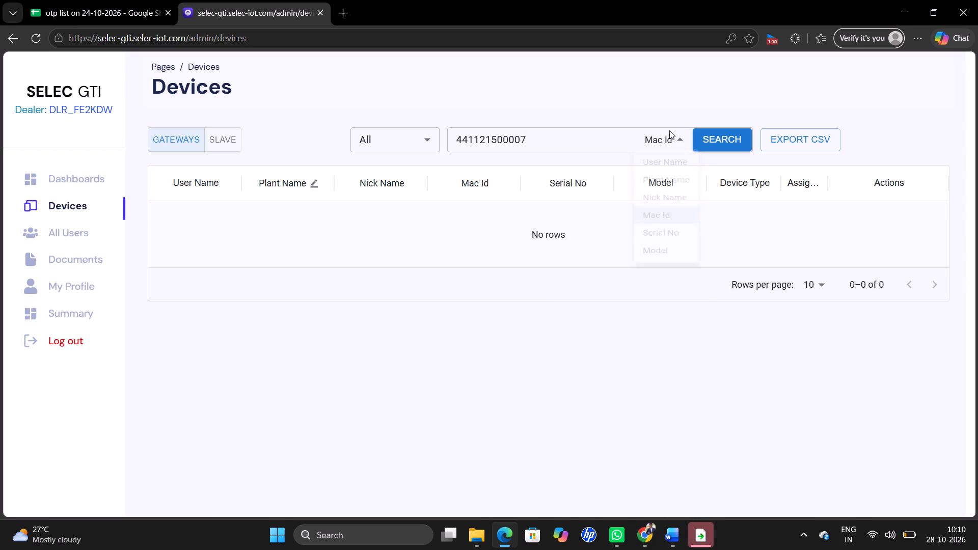
left_click(675, 187, "ctrl")
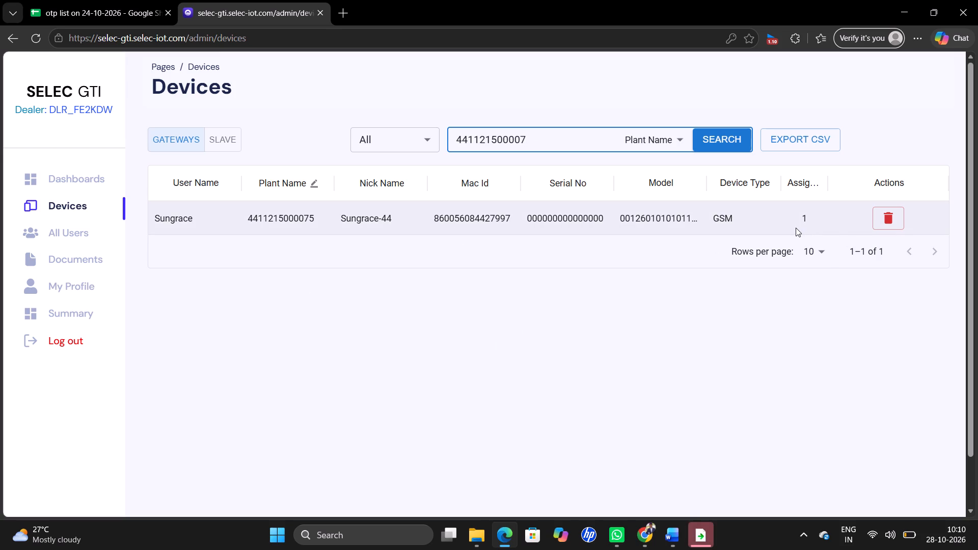
Rerun the Plant Name search on the gateway devices and filter the results to WiFi devices.
left_click(722, 139, "ctrl")
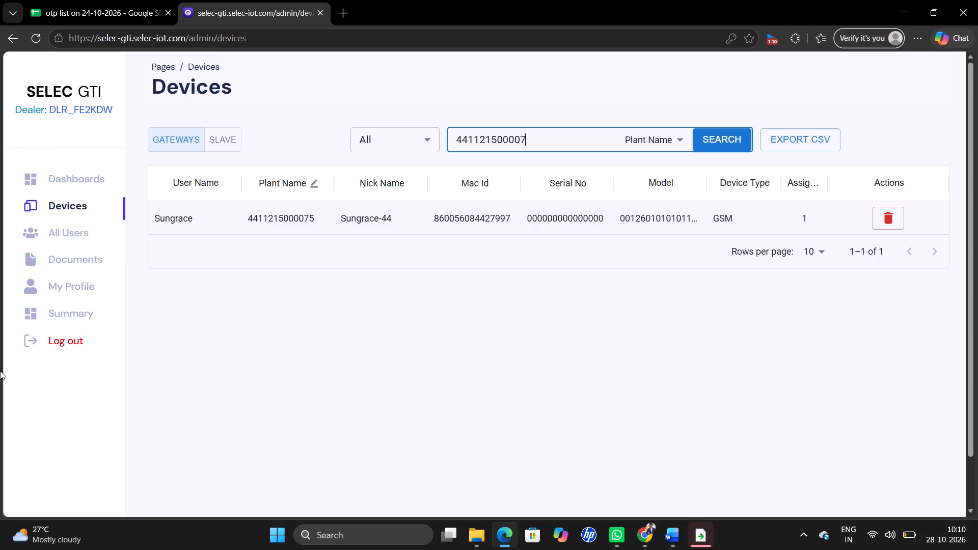
left_click(422, 140, "ctrl")
left_click(403, 193, "ctrl")
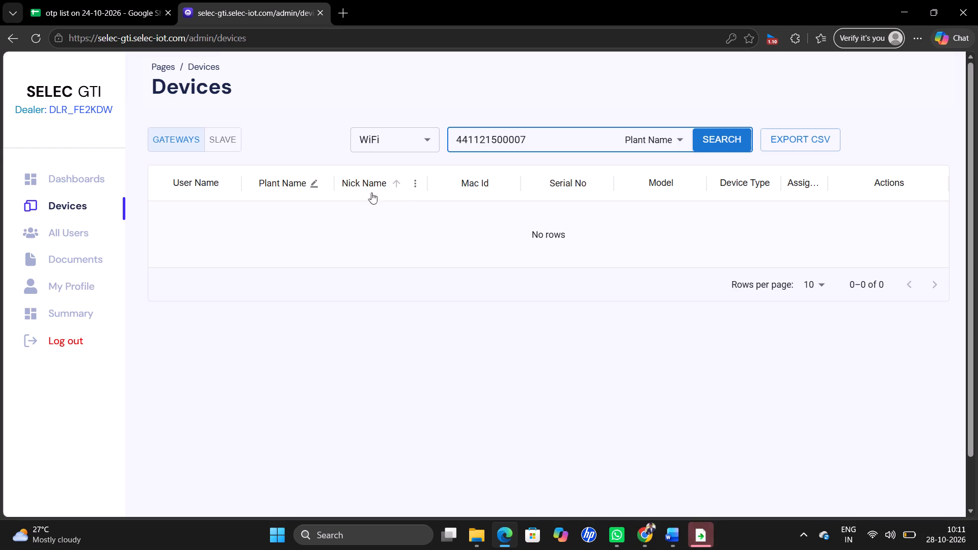
Show the slave devices list and start a search by Plant Name.
left_click(235, 128, "ctrl")
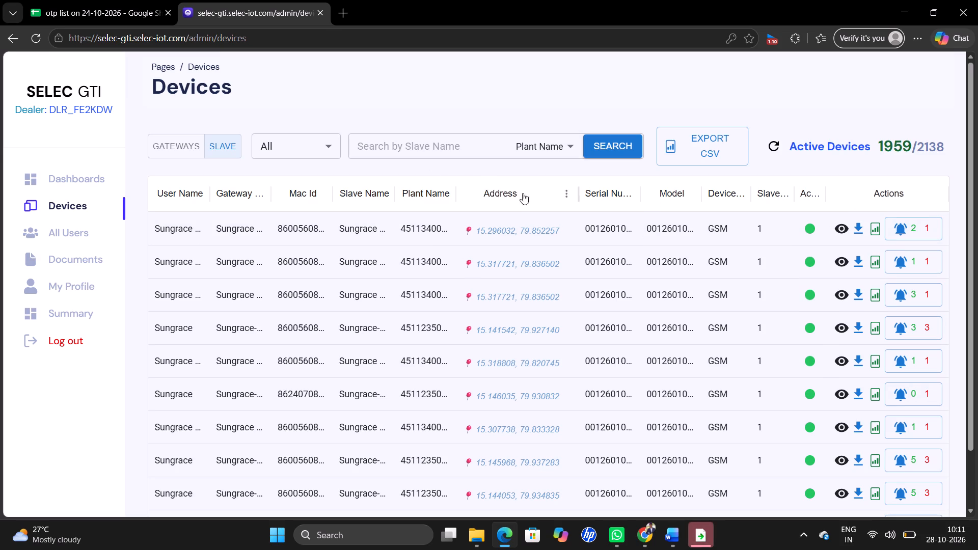
left_click(447, 145, "ctrl")
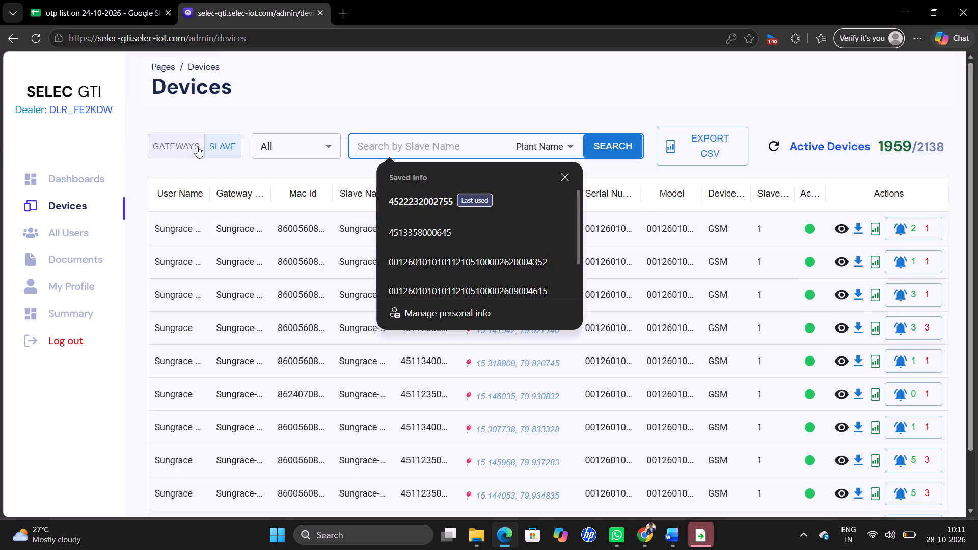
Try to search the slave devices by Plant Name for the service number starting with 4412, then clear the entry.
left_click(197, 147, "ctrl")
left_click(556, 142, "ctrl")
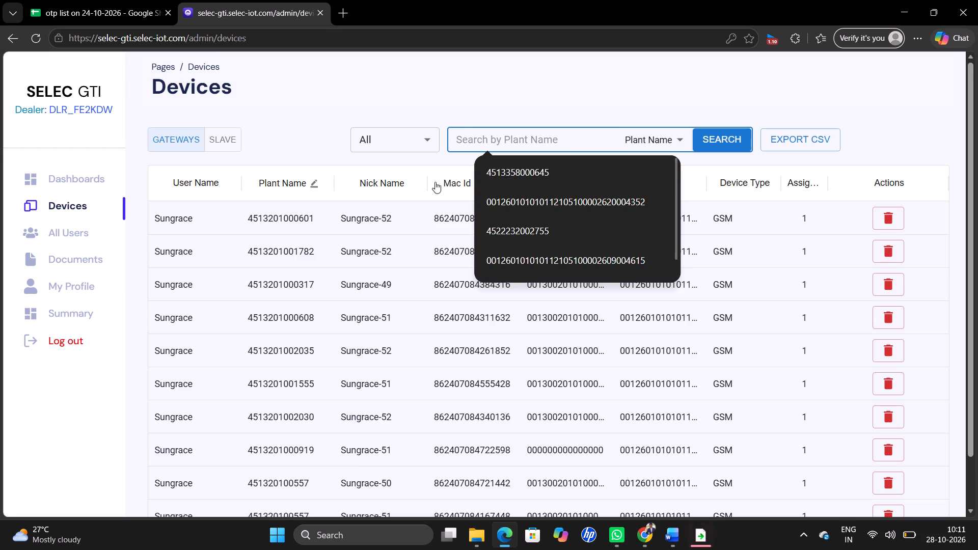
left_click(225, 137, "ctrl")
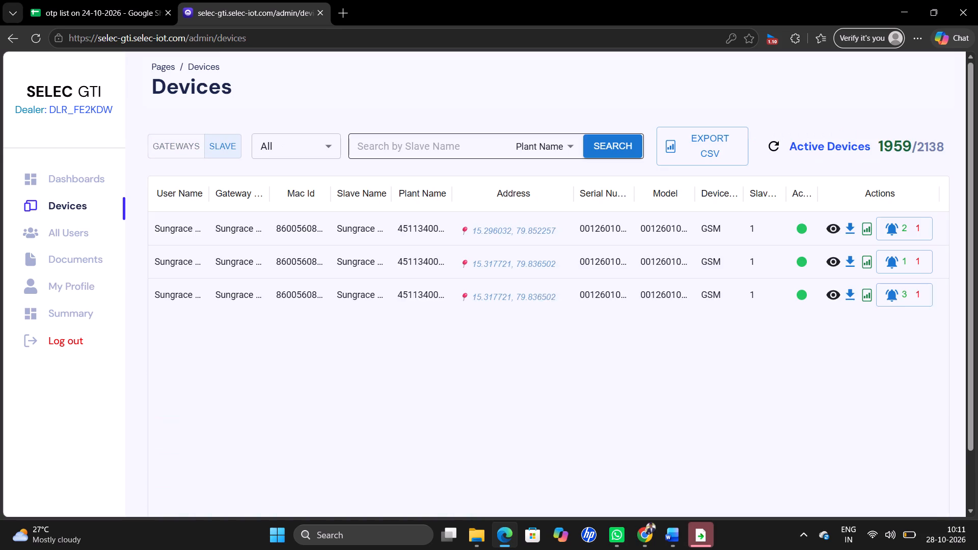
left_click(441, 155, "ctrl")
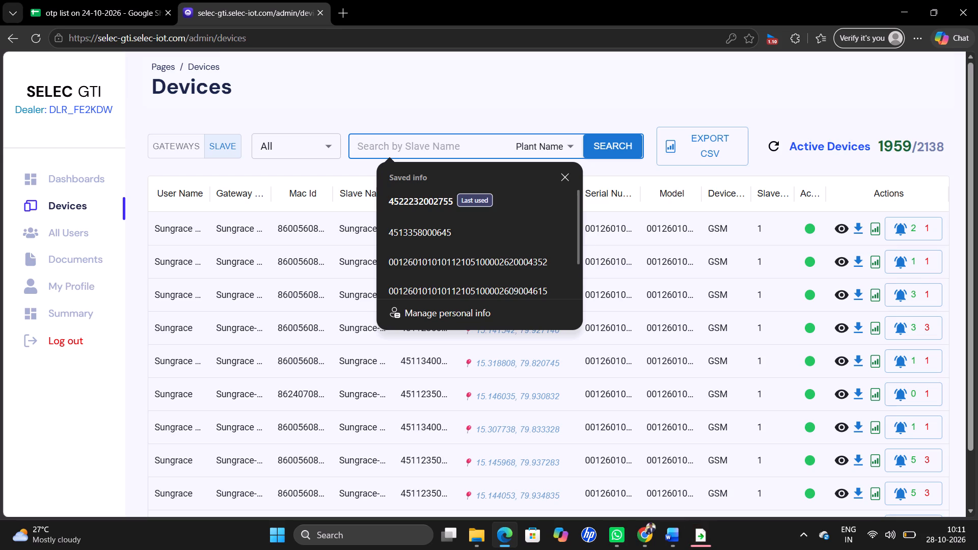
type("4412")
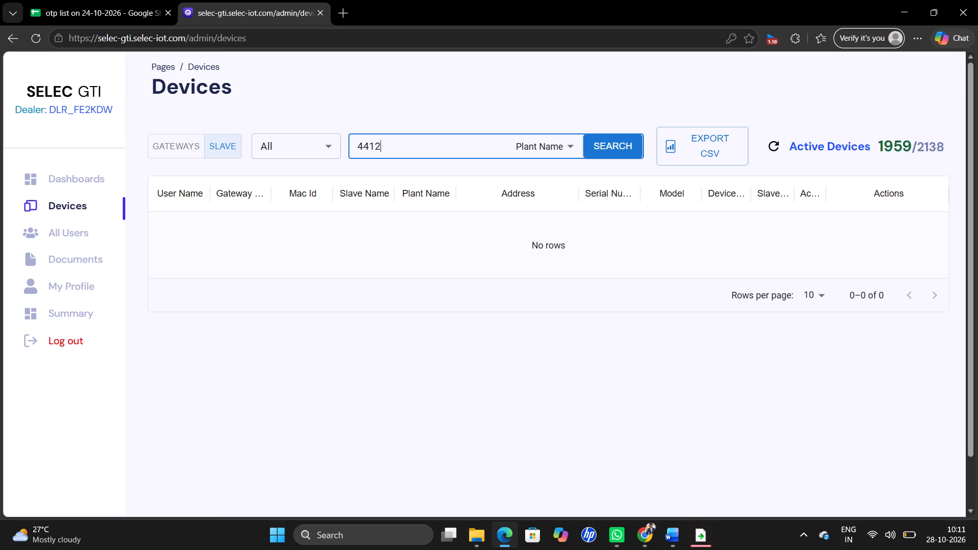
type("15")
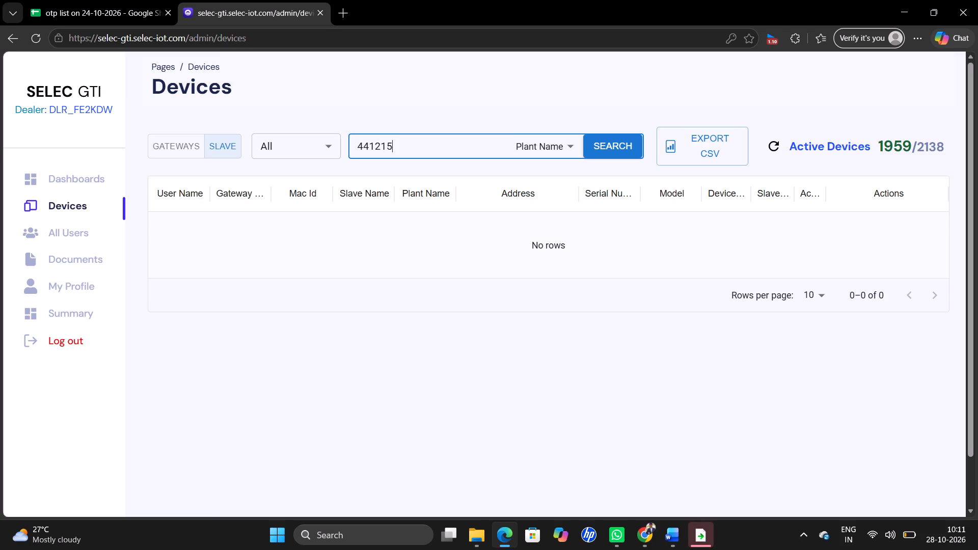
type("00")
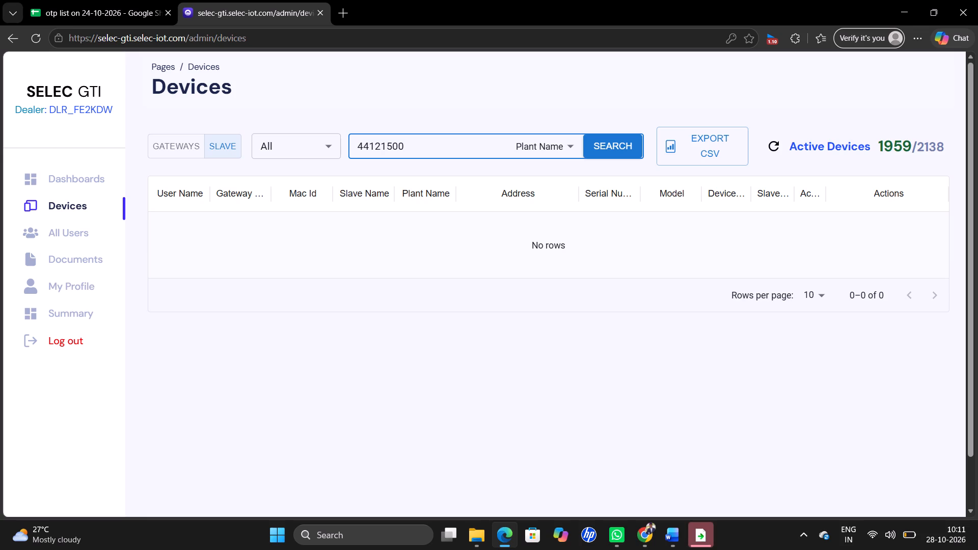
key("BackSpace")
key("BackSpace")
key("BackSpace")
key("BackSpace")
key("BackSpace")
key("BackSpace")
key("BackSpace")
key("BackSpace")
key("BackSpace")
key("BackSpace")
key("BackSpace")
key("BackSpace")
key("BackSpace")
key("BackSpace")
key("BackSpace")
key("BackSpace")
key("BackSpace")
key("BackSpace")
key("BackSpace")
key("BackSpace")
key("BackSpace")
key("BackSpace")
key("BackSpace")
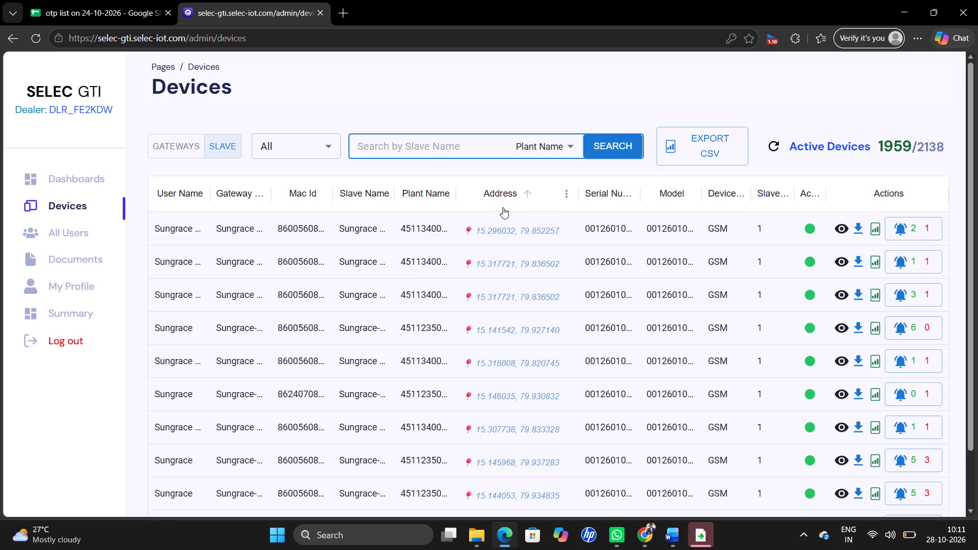
Search the slave devices by Slave Name for the consumer's service number starting with 4411.
left_click(555, 147, "ctrl")
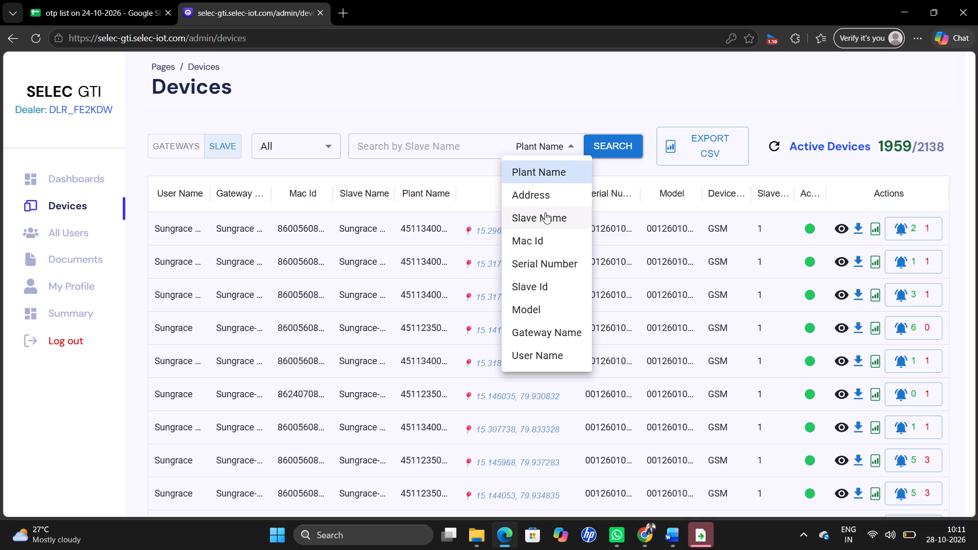
left_click(545, 212, "ctrl")
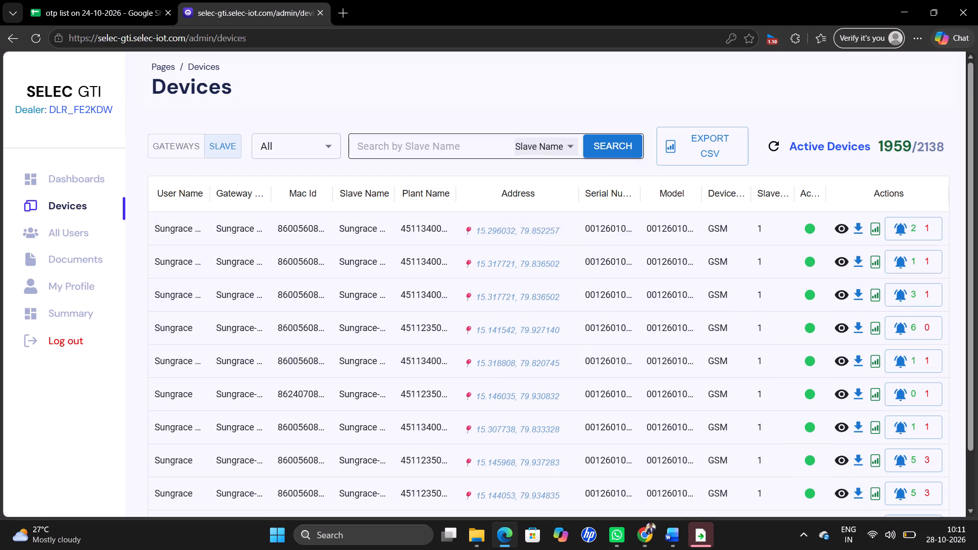
left_click(449, 140, "ctrl")
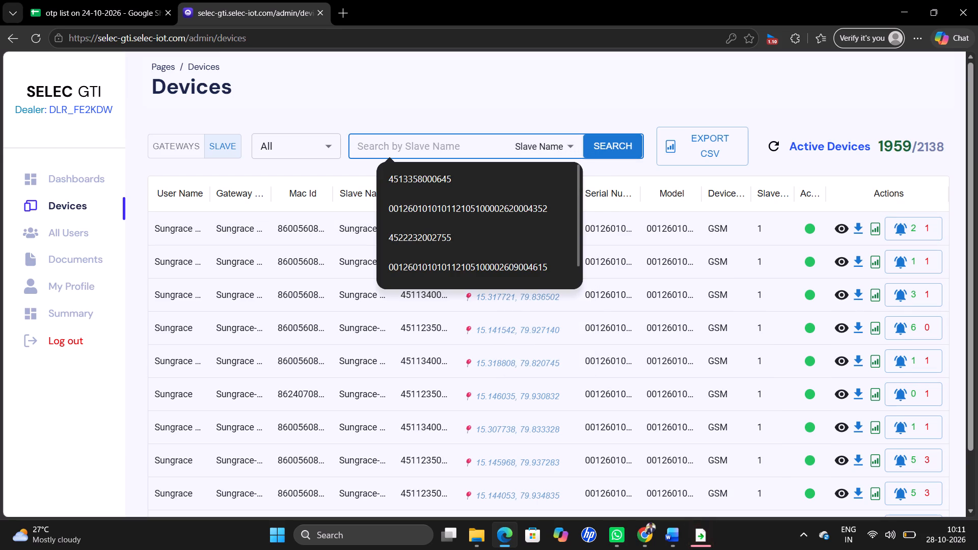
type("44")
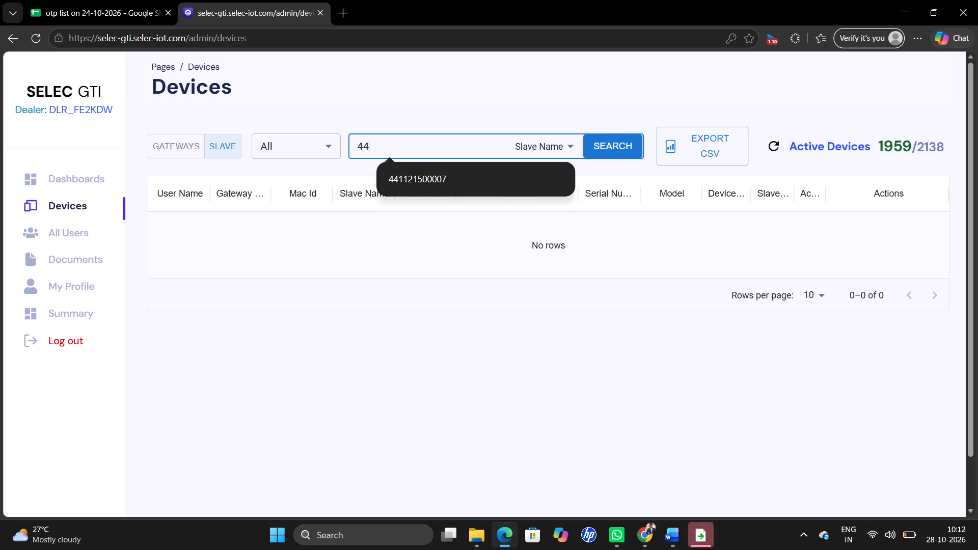
left_click(430, 182, "ctrl")
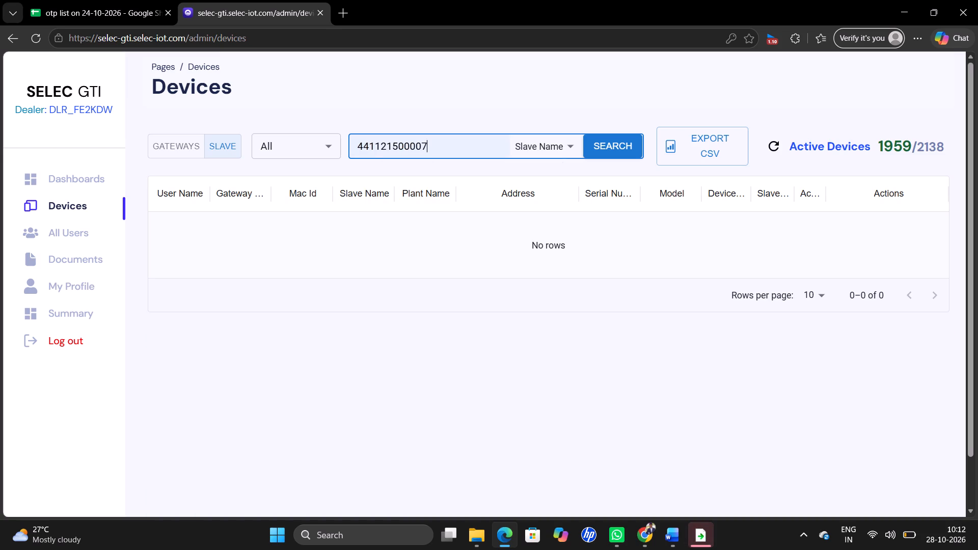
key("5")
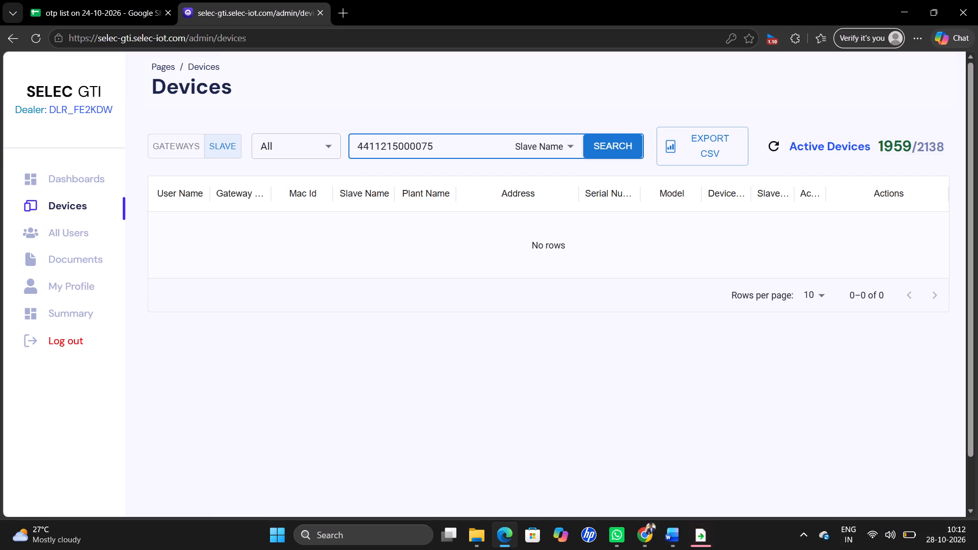
Open Dashboards and examine the device clusters on the map around Kandukur and the nearby coast.
left_click(75, 174, "ctrl")
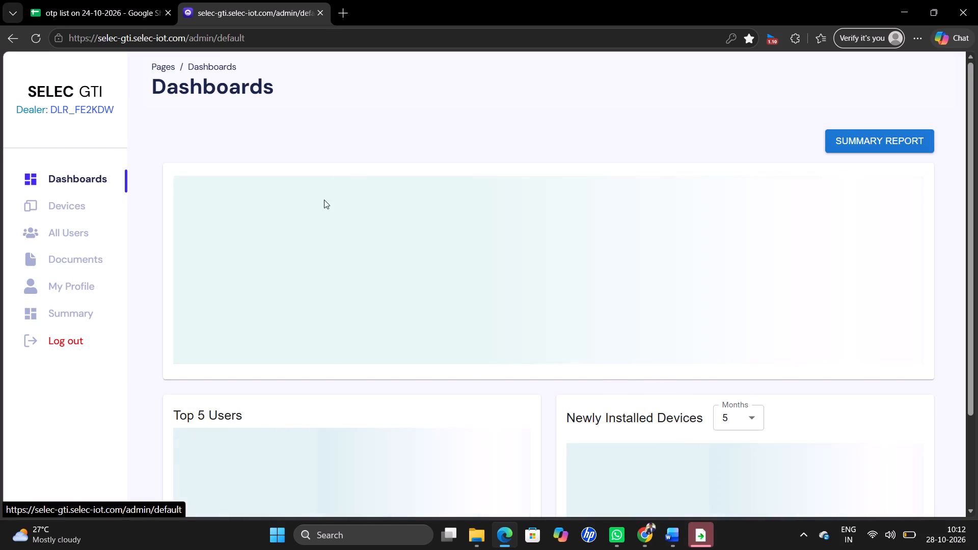
scroll(514, 243, "down", 3, "ctrl")
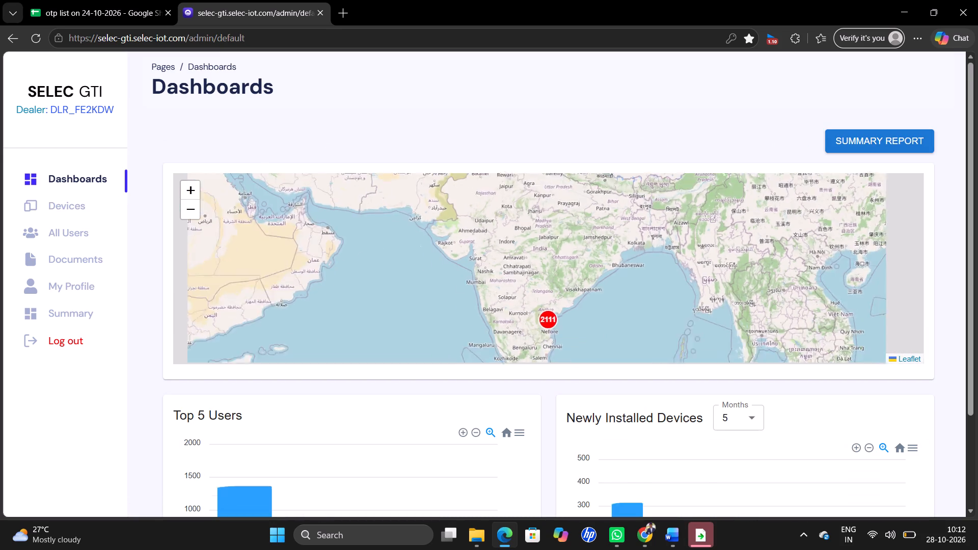
scroll(558, 272, "down", 4, "ctrl")
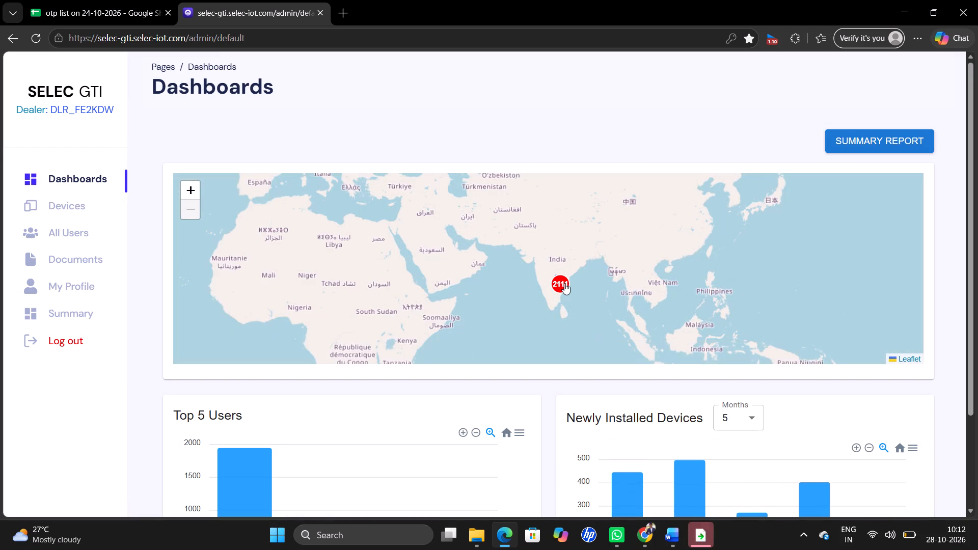
scroll(564, 283, "up", 16, "ctrl")
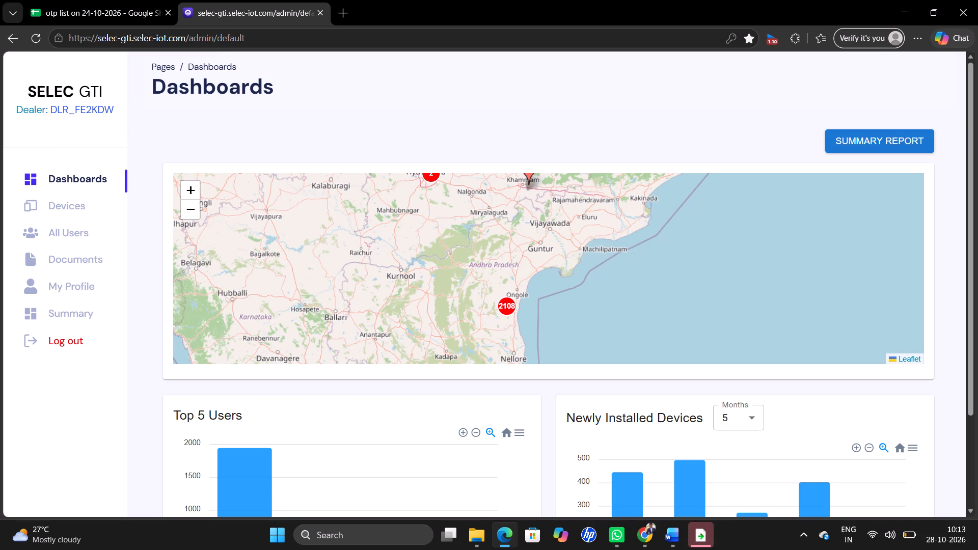
scroll(553, 248, "down", 1, "ctrl")
scroll(541, 266, "up", 2, "ctrl")
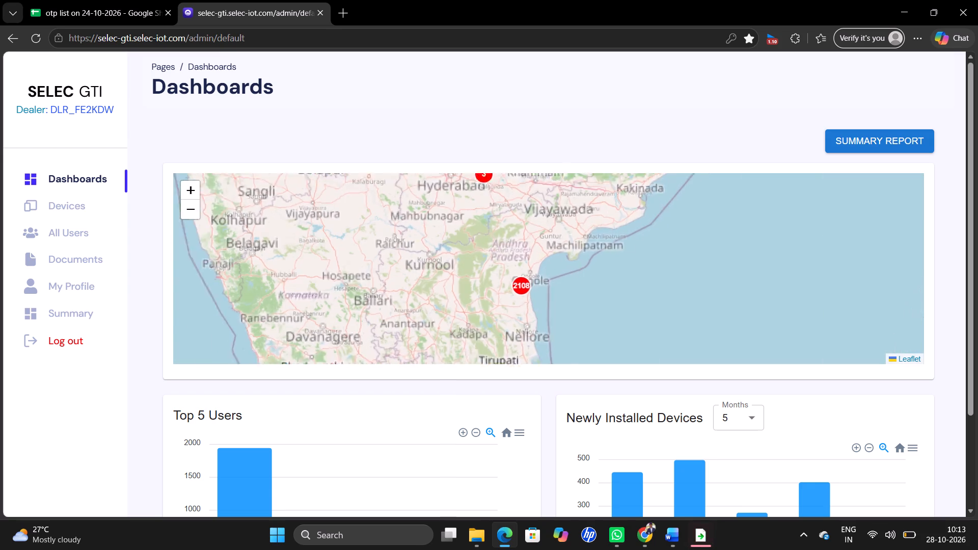
scroll(508, 299, "up", 12, "ctrl")
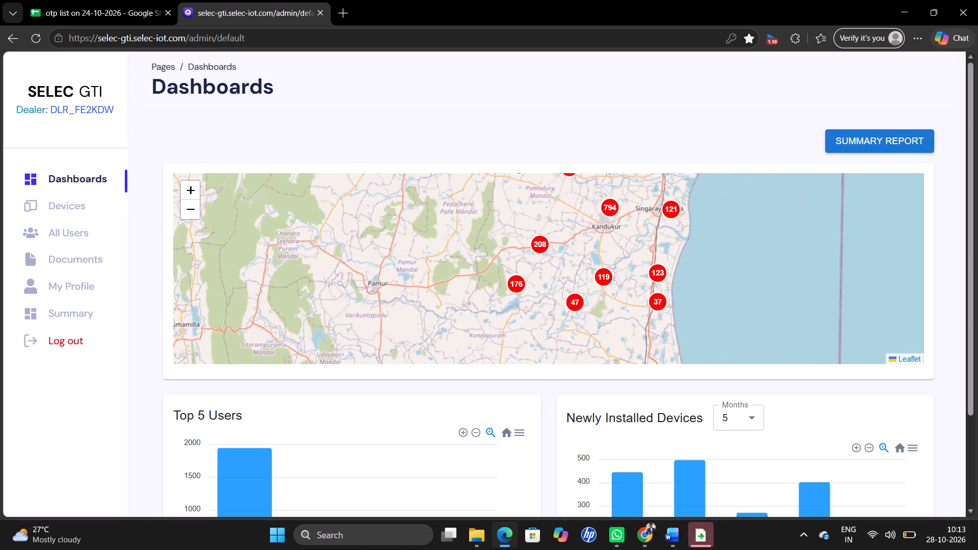
left_click_drag(741, 258, 665, 304, "ctrl")
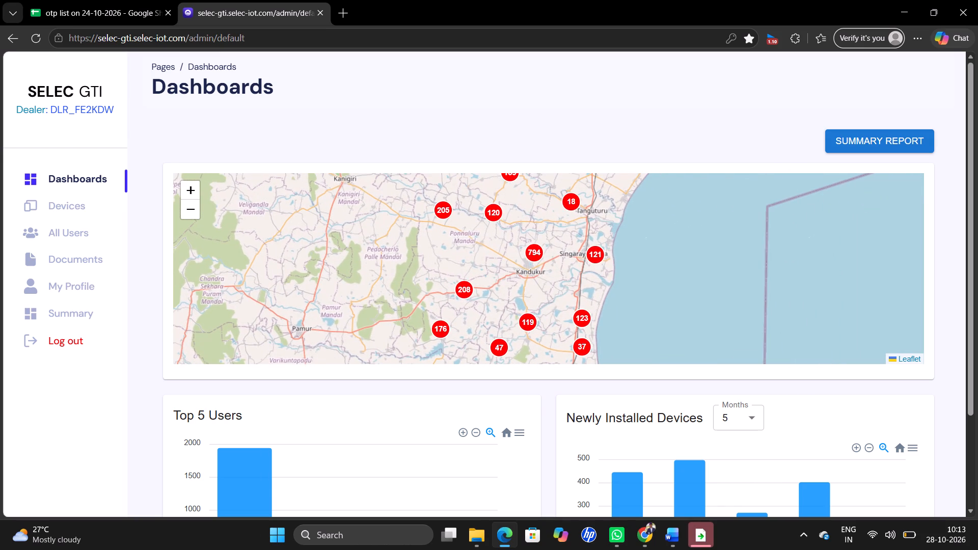
left_click(698, 269, "ctrl")
left_click(198, 215, "ctrl")
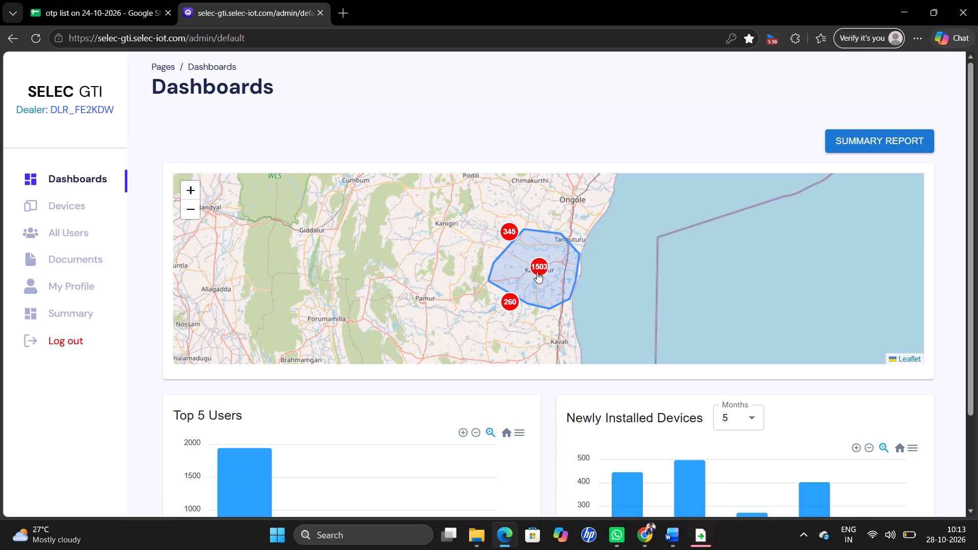
scroll(537, 272, "up", 1, "ctrl")
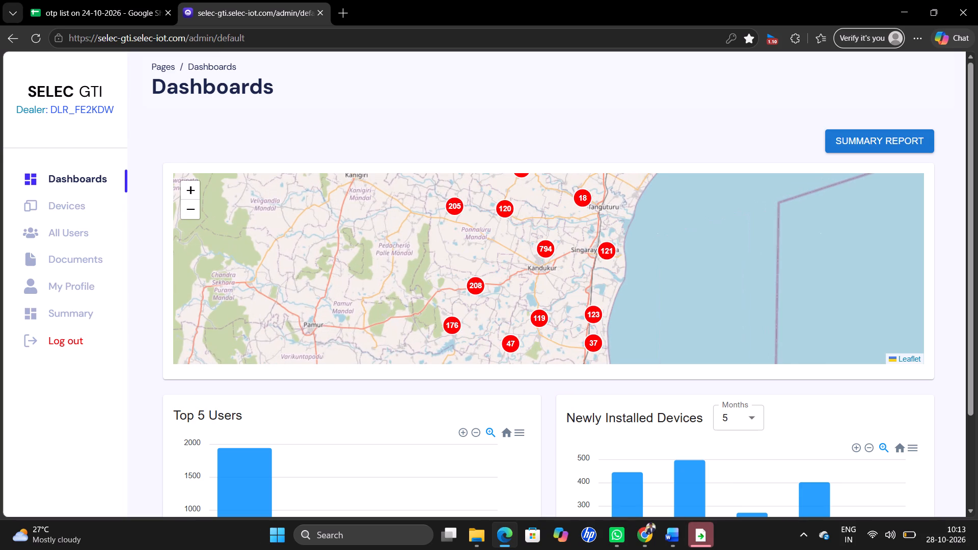
scroll(664, 280, "down", 2, "ctrl")
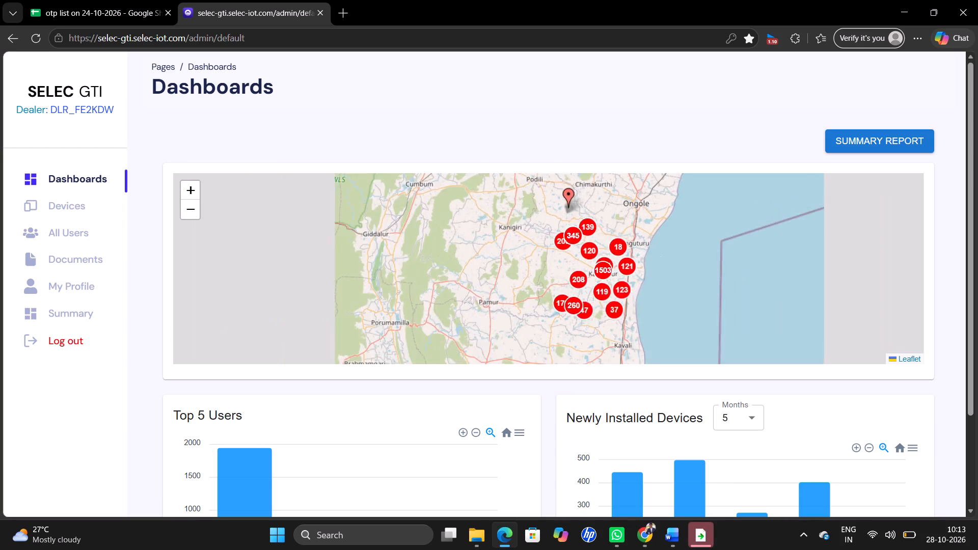
scroll(660, 283, "up", 5, "ctrl")
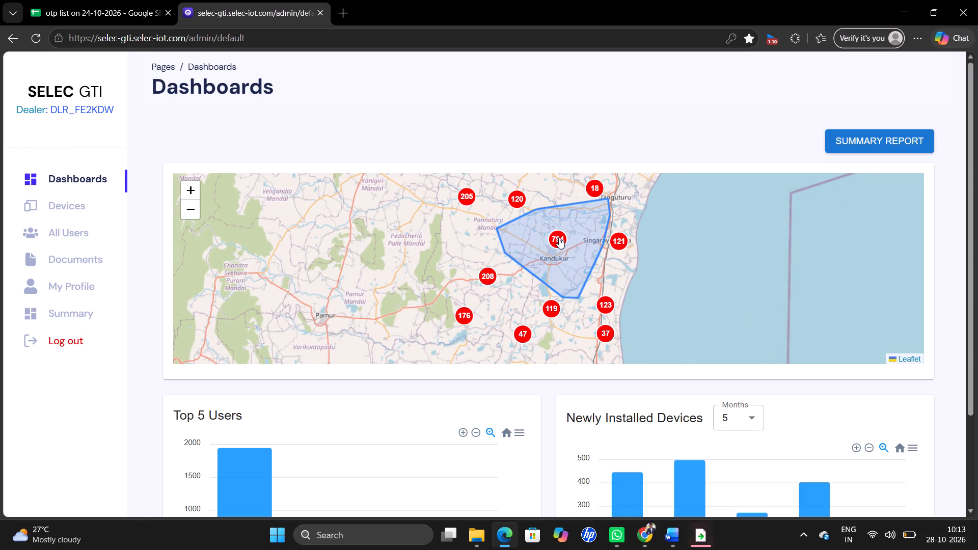
scroll(559, 237, "up", 3, "ctrl")
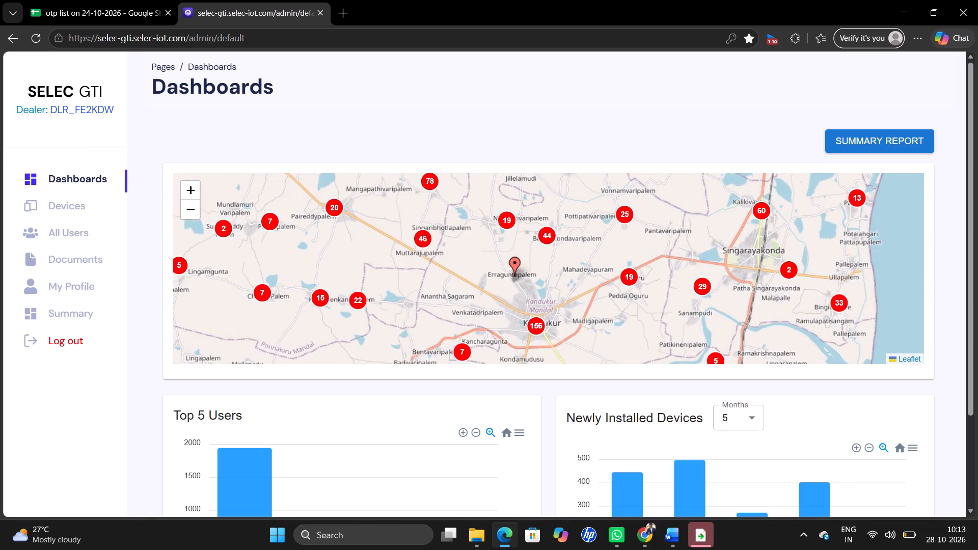
scroll(559, 237, "down", 1, "ctrl")
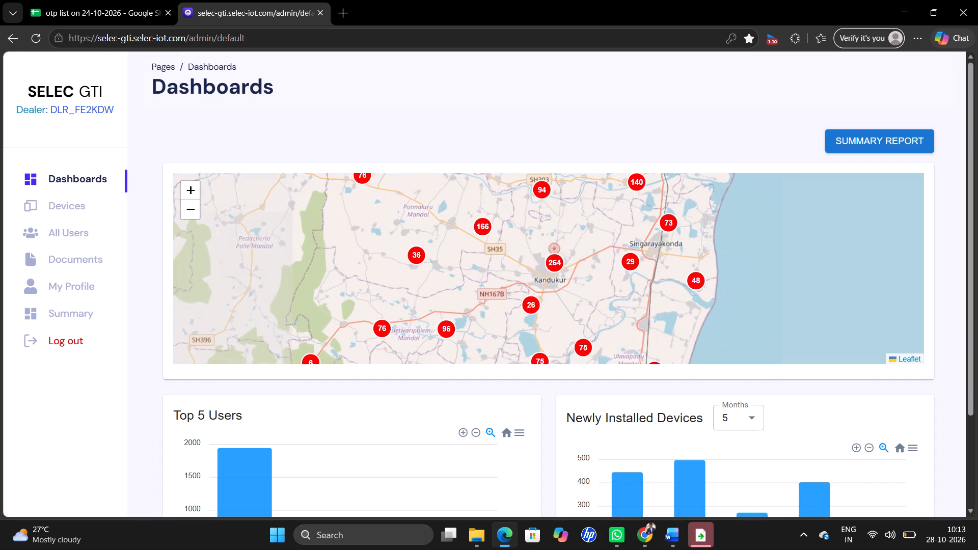
scroll(559, 237, "down", 2, "ctrl")
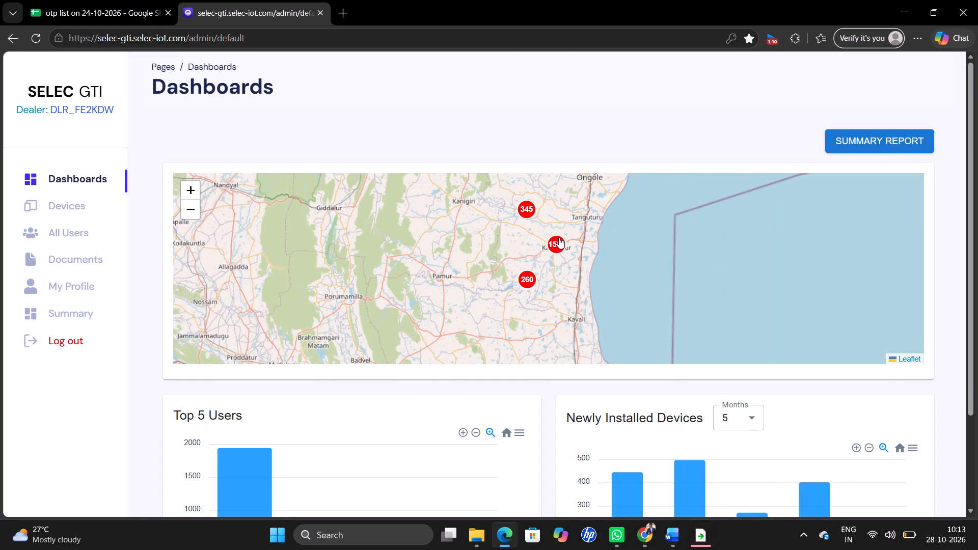
scroll(541, 269, "up", 1, "ctrl")
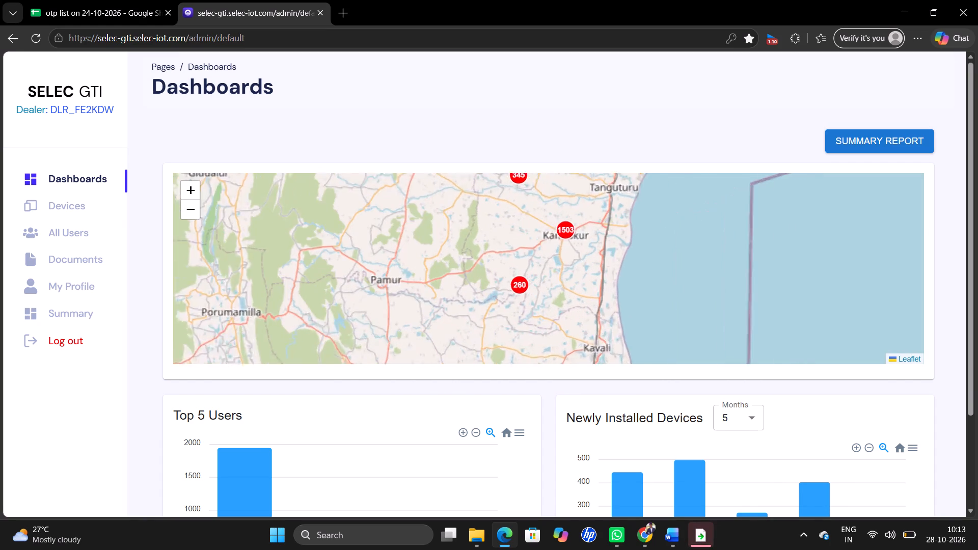
double_click(818, 288, "ctrl")
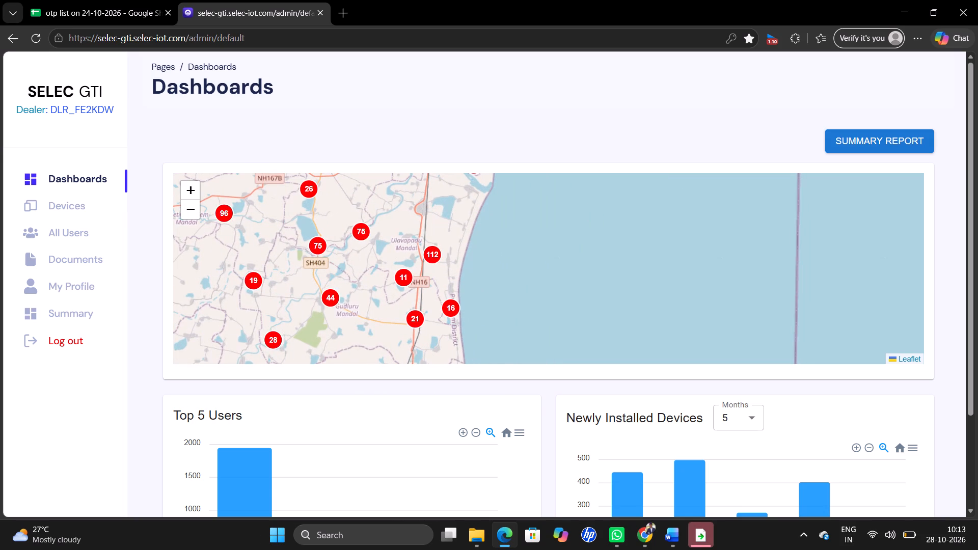
Open the device Summary Report and return to the dashboard map.
left_click(878, 136, "ctrl")
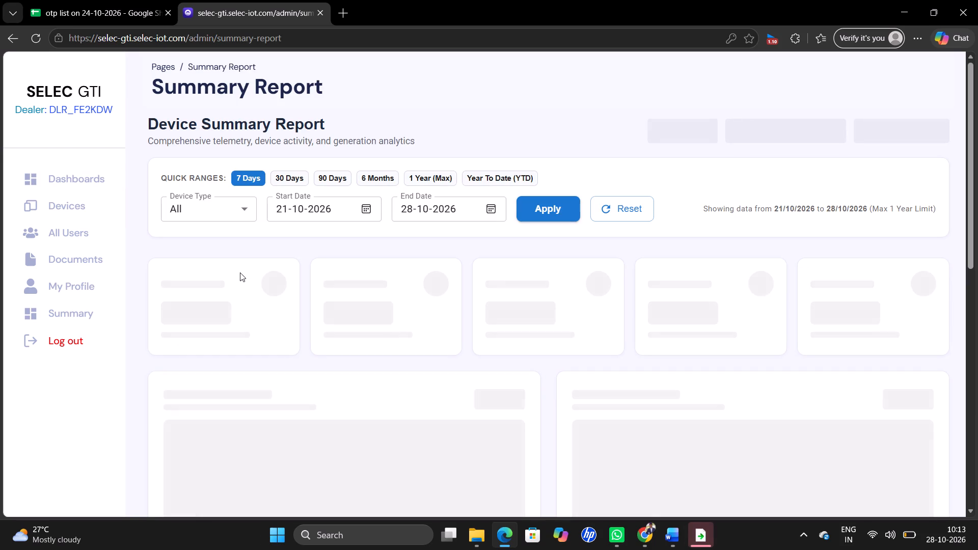
left_click(12, 31, "ctrl")
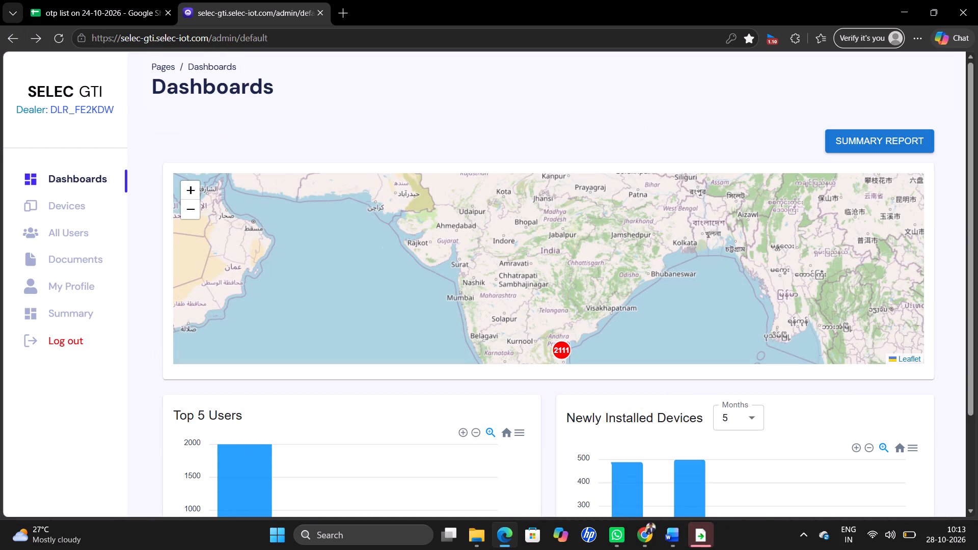
scroll(506, 226, "down", 2, "ctrl")
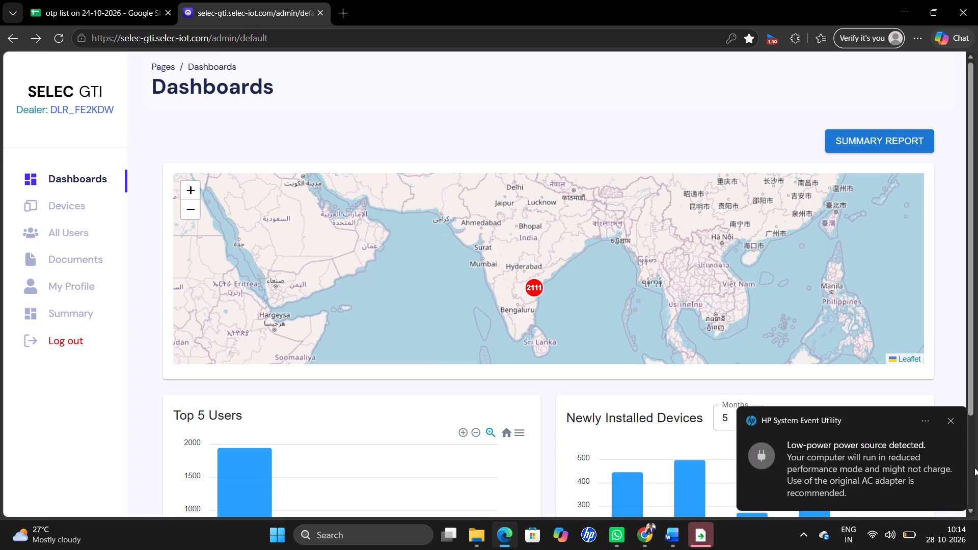
Dismiss the HP System Event Utility and WhatsApp notifications.
left_click(880, 477, "ctrl")
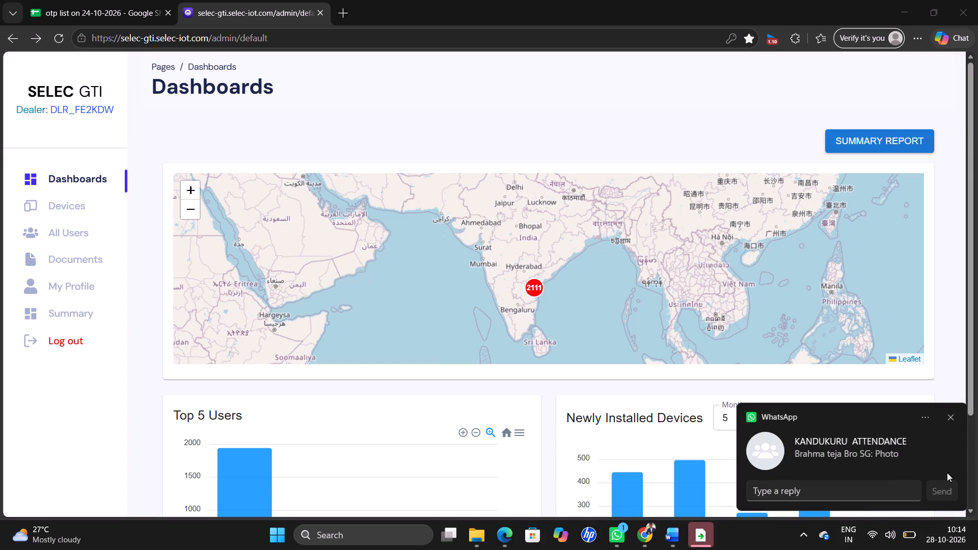
left_click(953, 414, "ctrl")
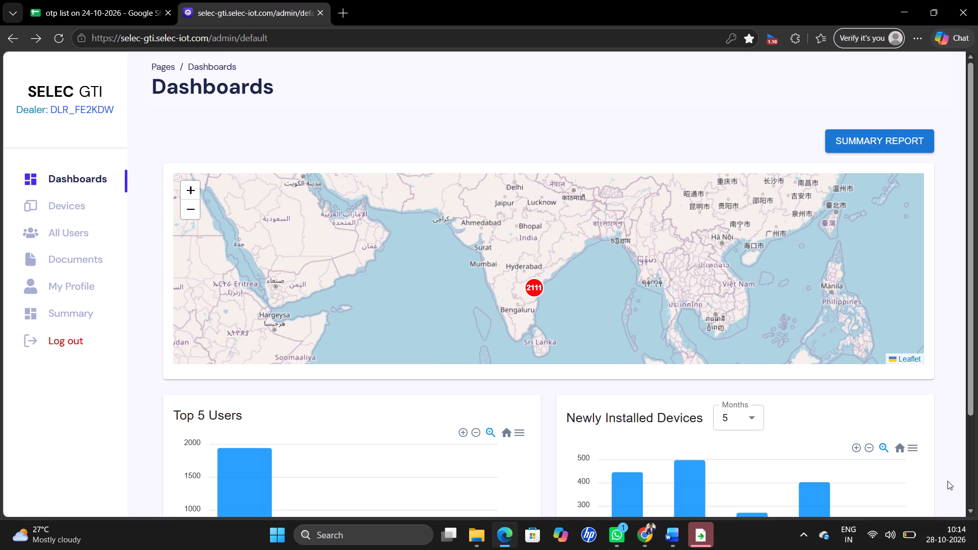